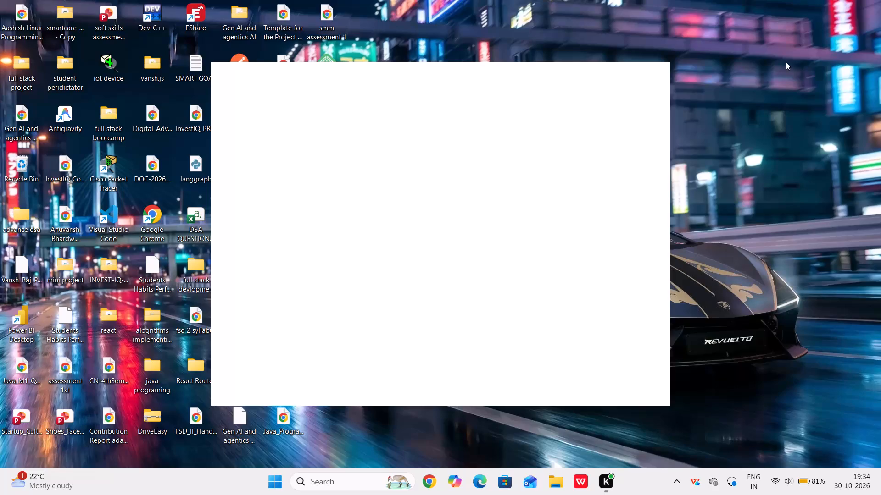
# Open Google Chrome with the Geeta University school profile.
pyautogui.click(709, 88)
pyautogui.click(433, 475)
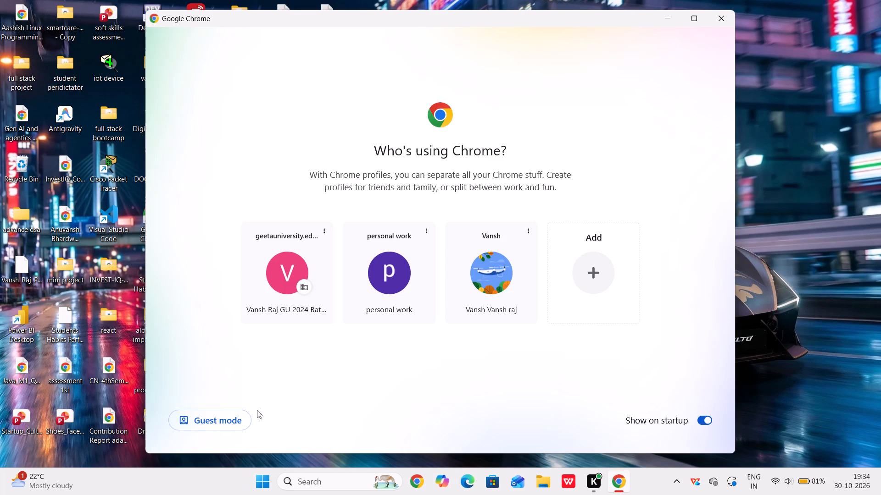
pyautogui.click(292, 288)
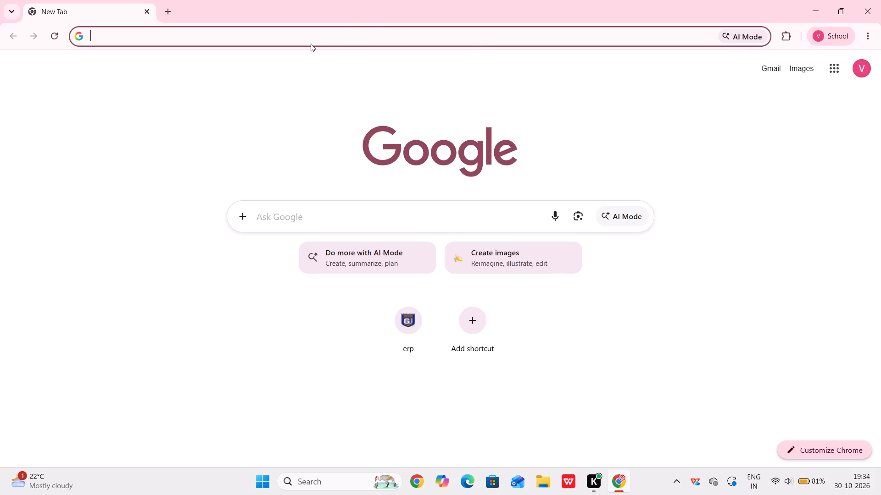
# Search the web for "canva graphic design" and open Canva's free and customizable graphic design templates page.
pyautogui.write('ca')
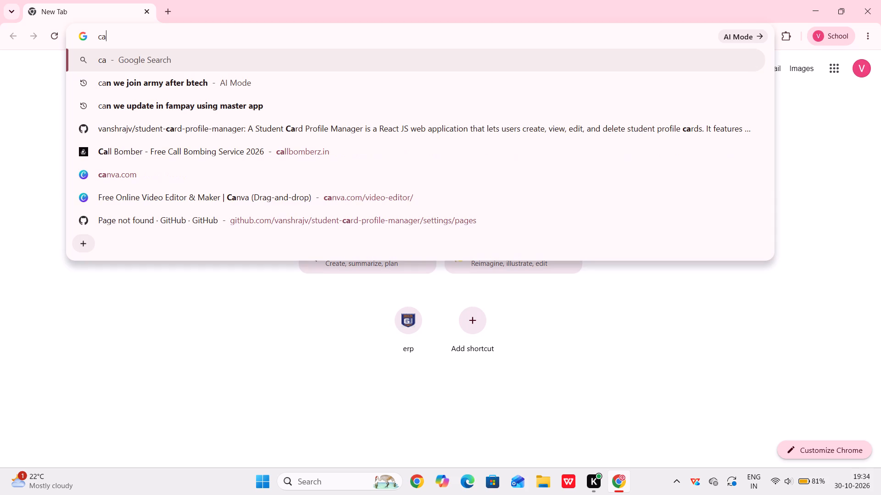
pyautogui.write('va')
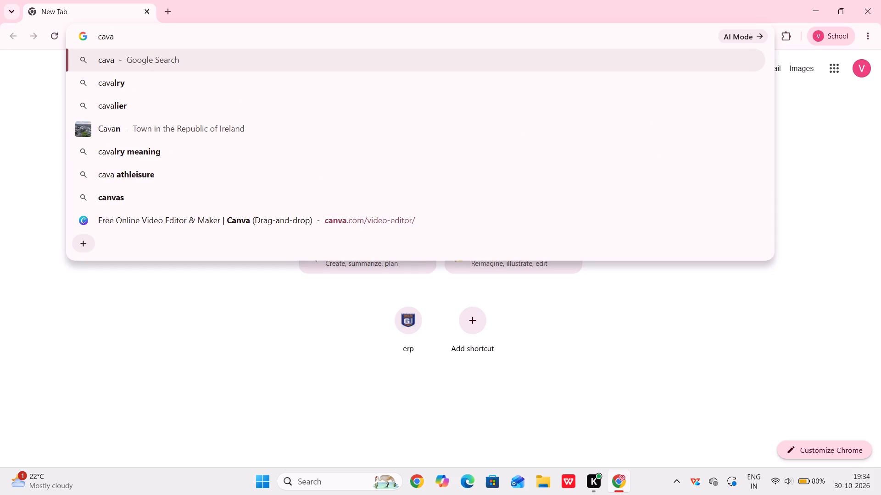
pyautogui.press('BackSpace')
pyautogui.press('BackSpace')
pyautogui.press('n')
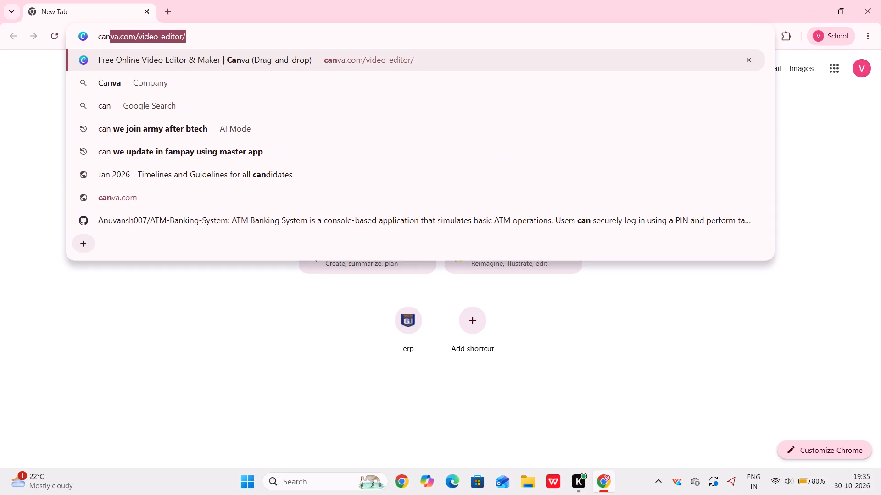
pyautogui.write('va')
pyautogui.press('space')
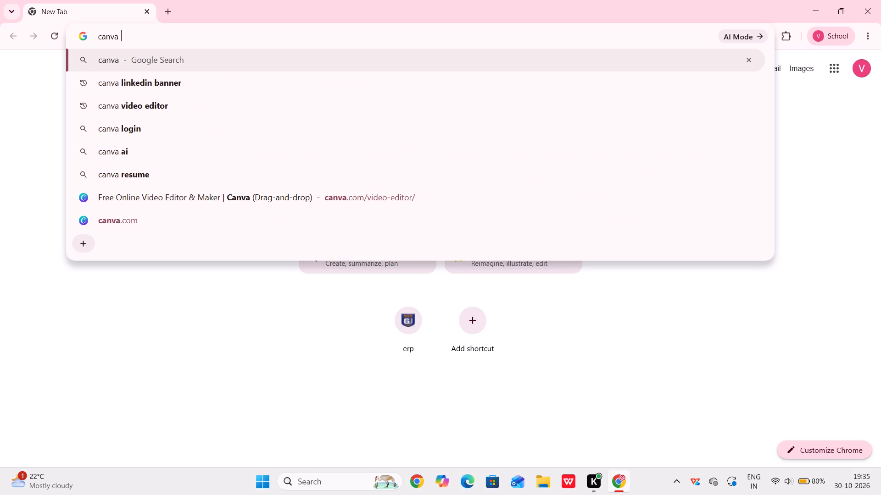
pyautogui.write('gr')
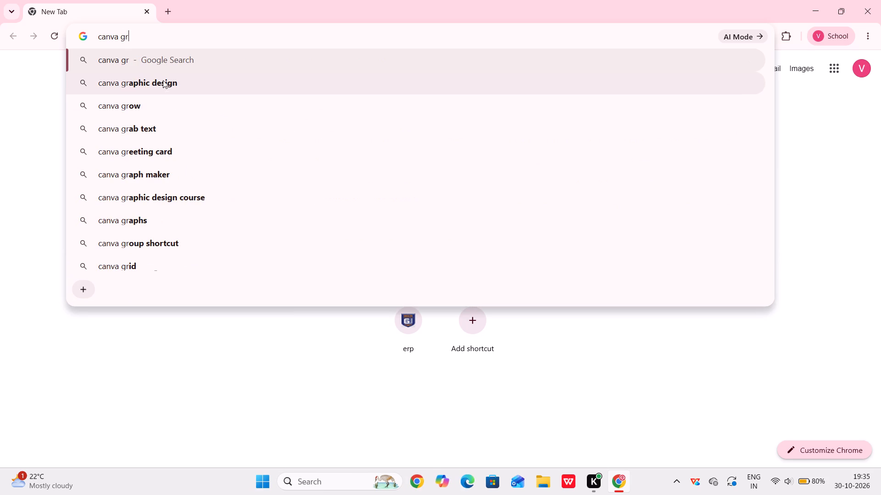
pyautogui.click(163, 86)
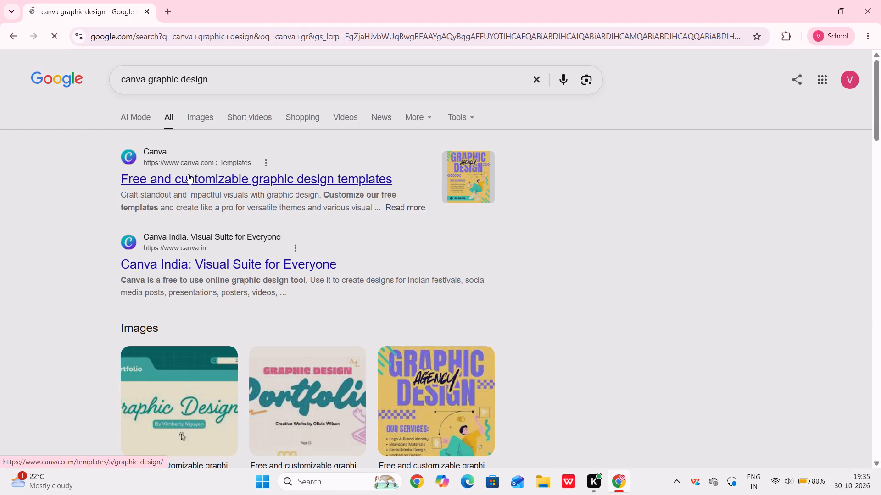
pyautogui.click(188, 174)
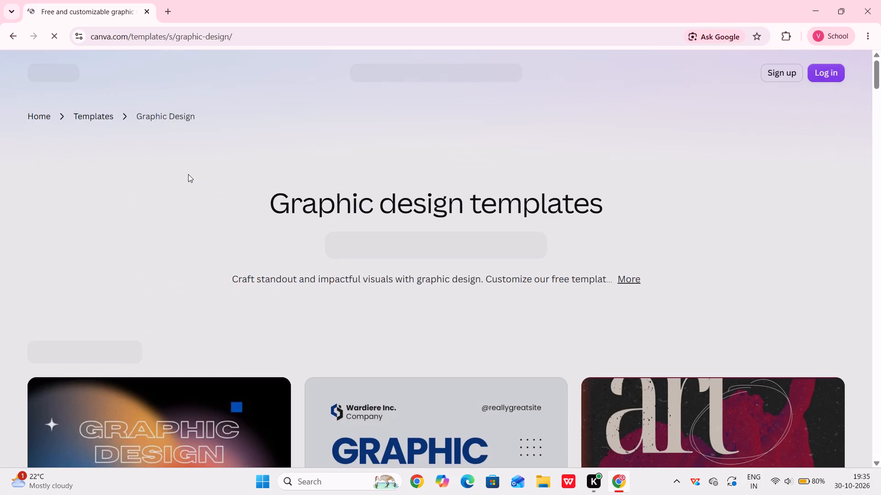
# Sign in to Canva with the university Google account and skip adding a passkey.
pyautogui.scroll(-3, 188, 174)
pyautogui.hscroll(8, 188, 174)
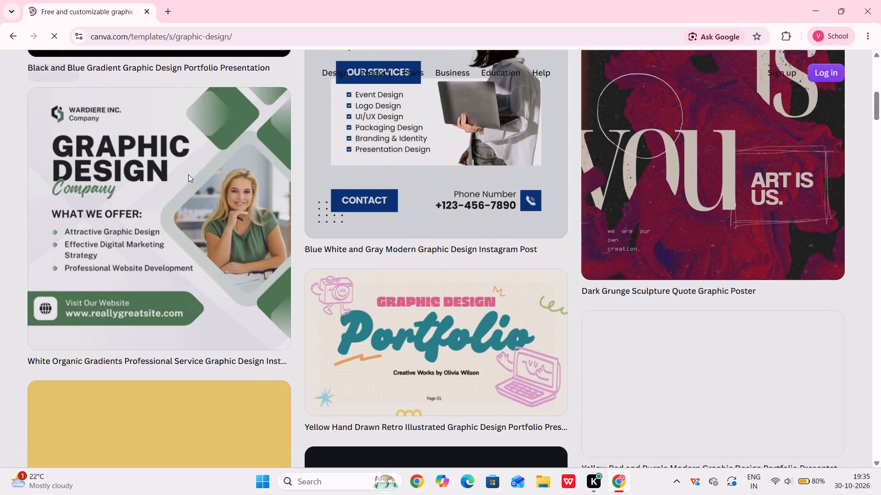
pyautogui.scroll(-4, 188, 174)
pyautogui.scroll(7, 188, 174)
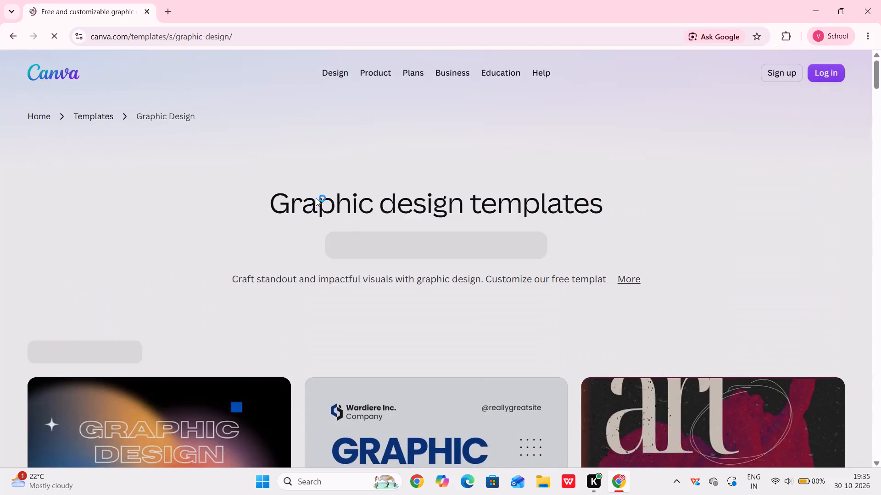
pyautogui.click(359, 242)
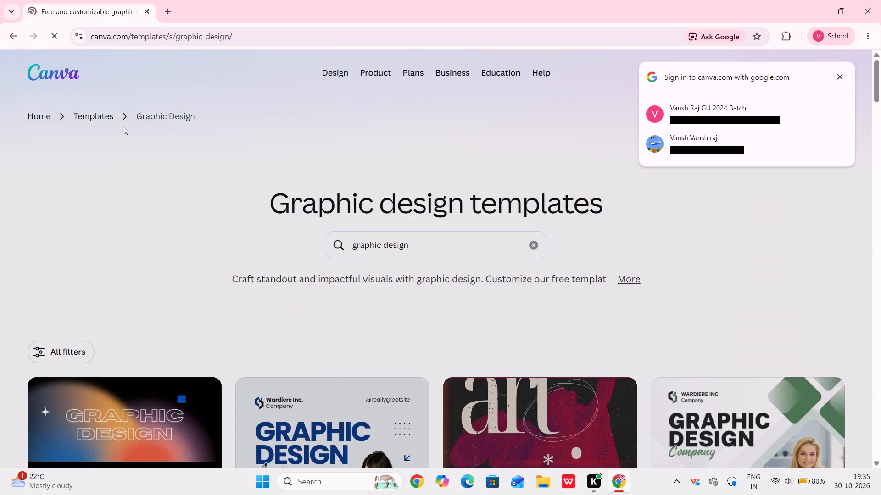
pyautogui.click(740, 108)
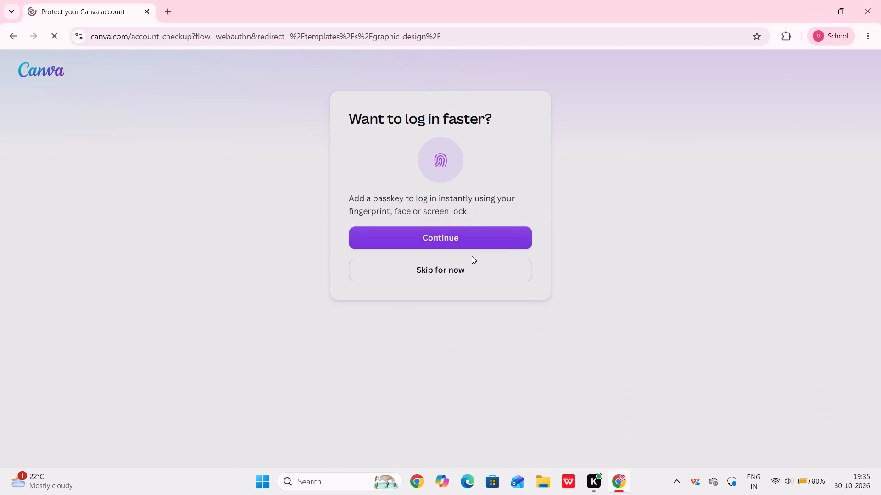
pyautogui.click(459, 269)
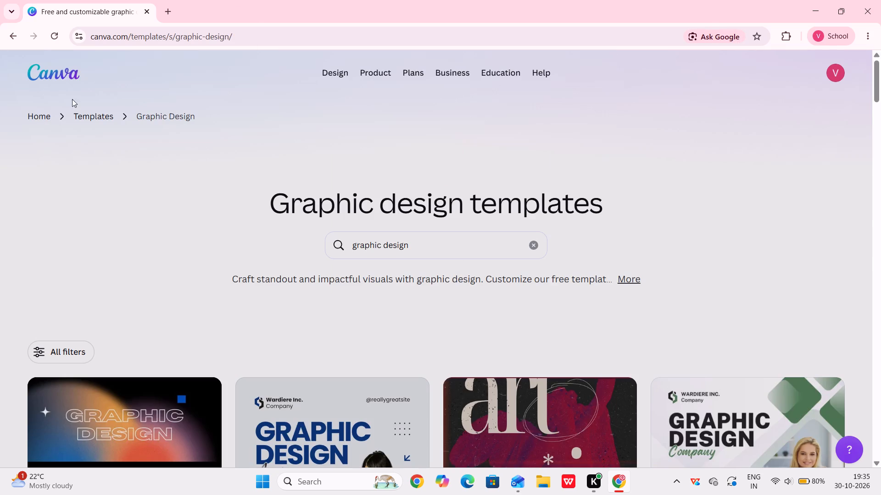
# Go to Canva's Templates page and complete the setup, choosing Personal projects and accepting the AI notice with its default setting.
pyautogui.click(106, 116)
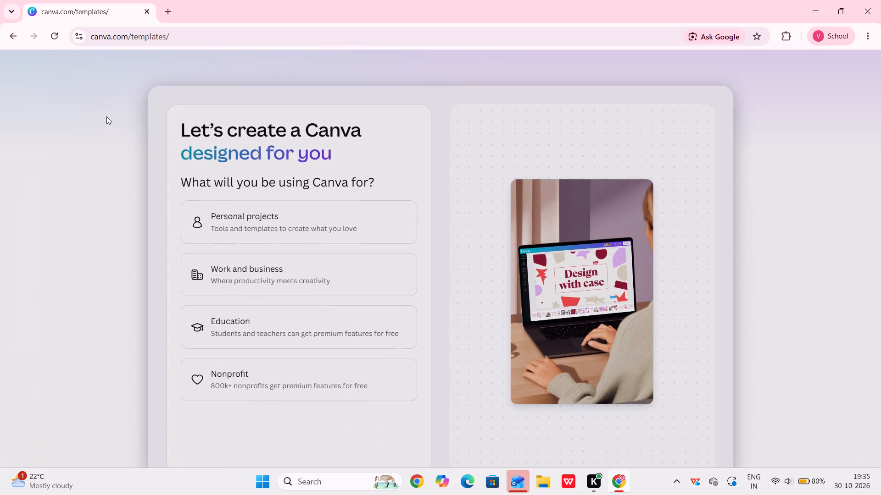
pyautogui.scroll(-3, 306, 216)
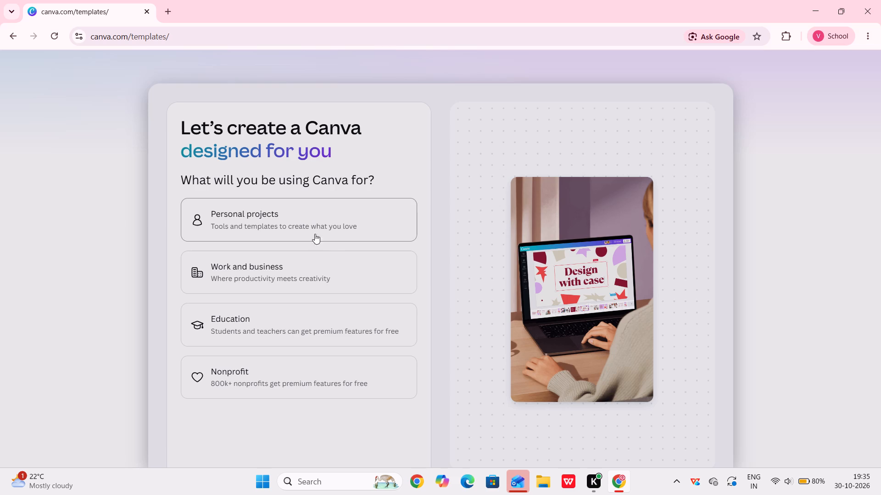
pyautogui.scroll(-3, 438, 336)
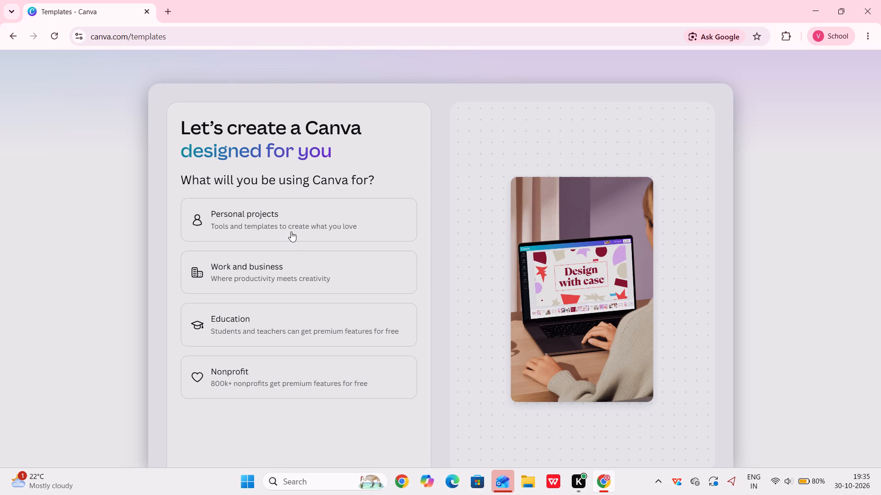
pyautogui.click(291, 231)
pyautogui.click(291, 228)
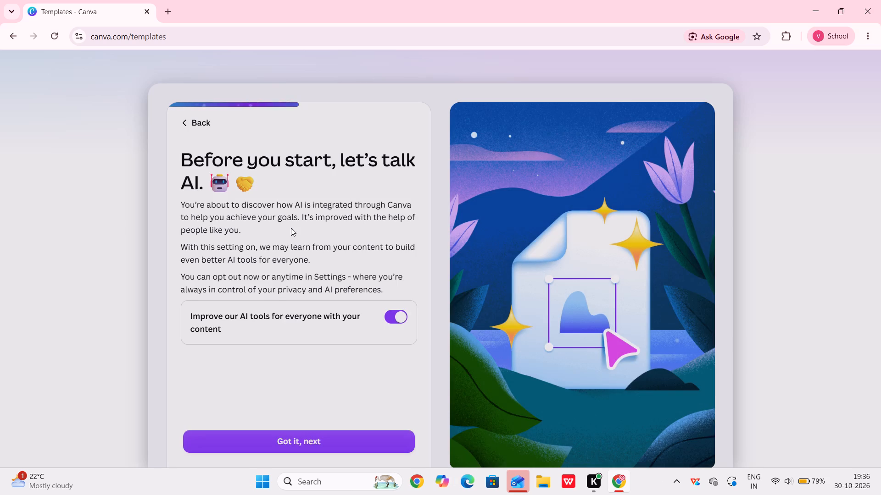
pyautogui.click(327, 438)
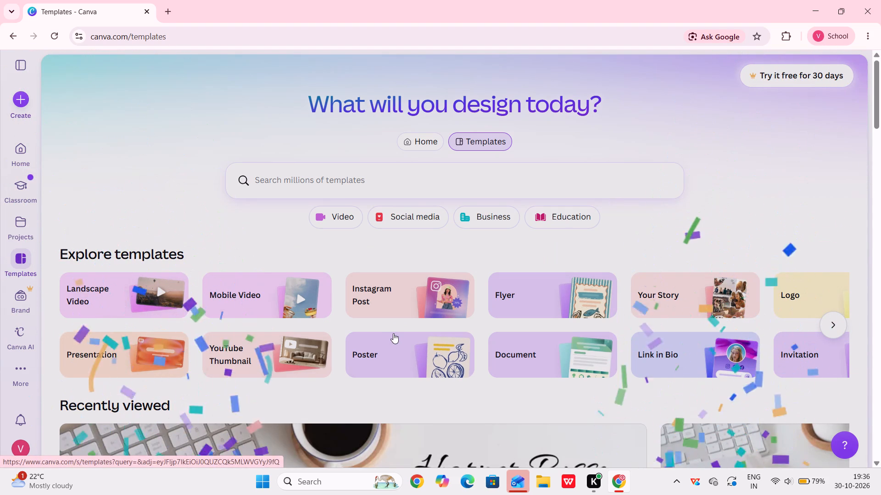
# Look over the Templates page sections, including the template categories under Explore templates and the Recently viewed designs.
pyautogui.scroll(-2, 335, 399)
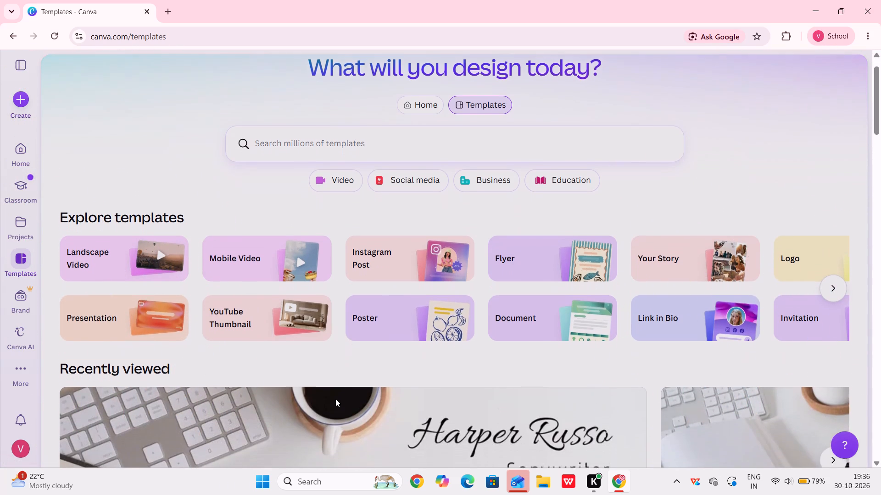
pyautogui.scroll(-6, 335, 399)
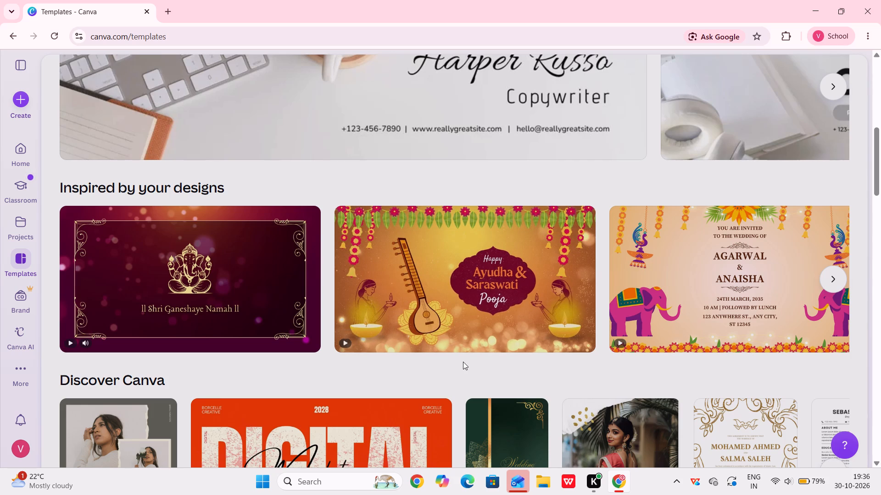
pyautogui.hscroll(-1, 648, 261)
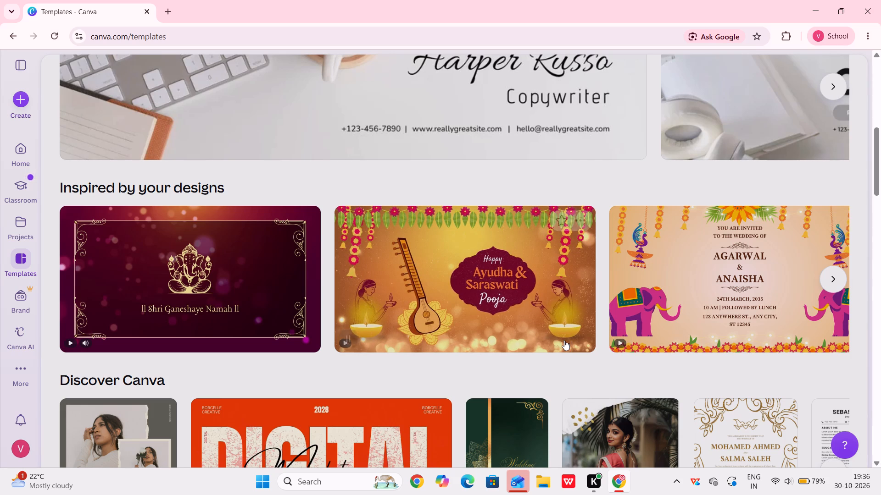
pyautogui.scroll(-5, 564, 340)
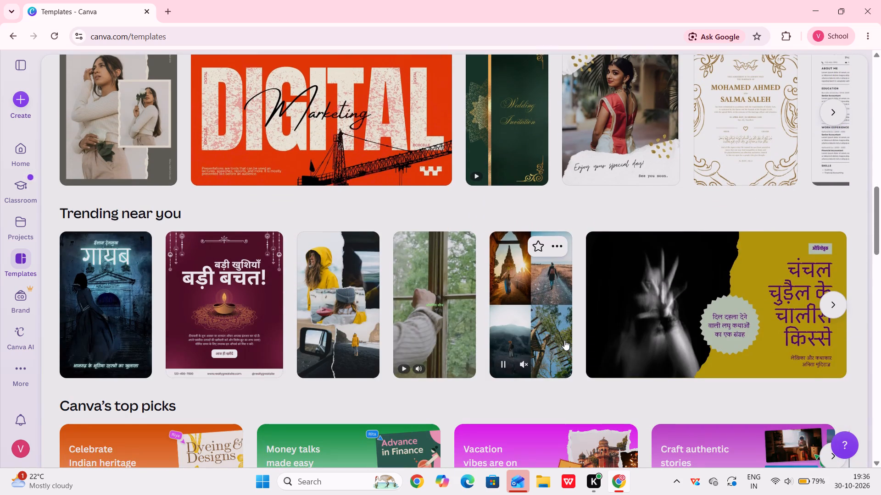
pyautogui.scroll(-2, 564, 340)
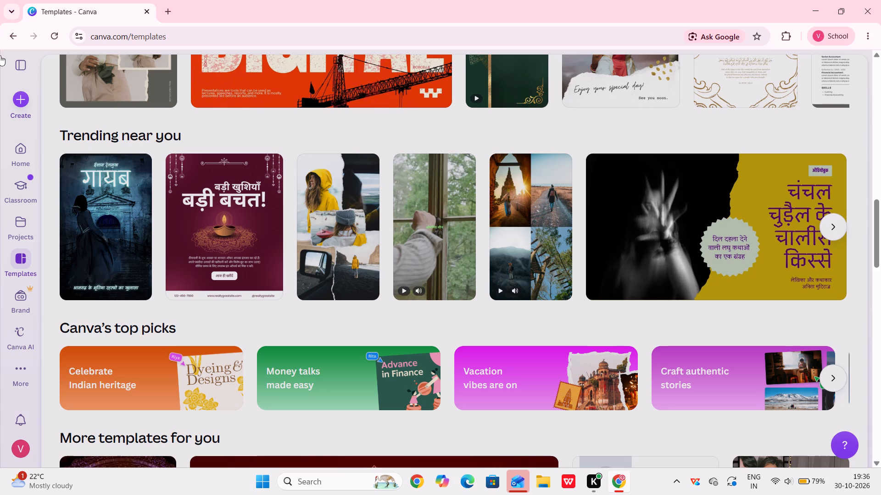
pyautogui.scroll(-5, 234, 31)
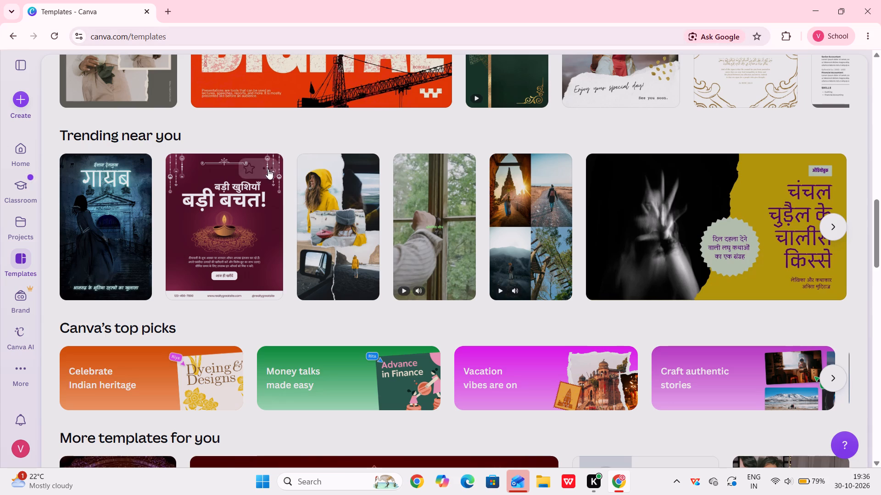
pyautogui.scroll(8, 268, 169)
pyautogui.scroll(-4, 268, 169)
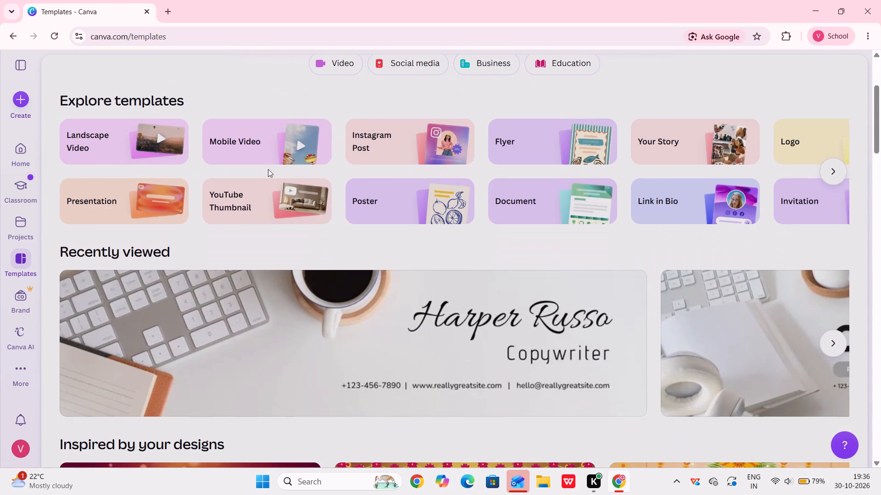
pyautogui.hscroll(-8, 583, 322)
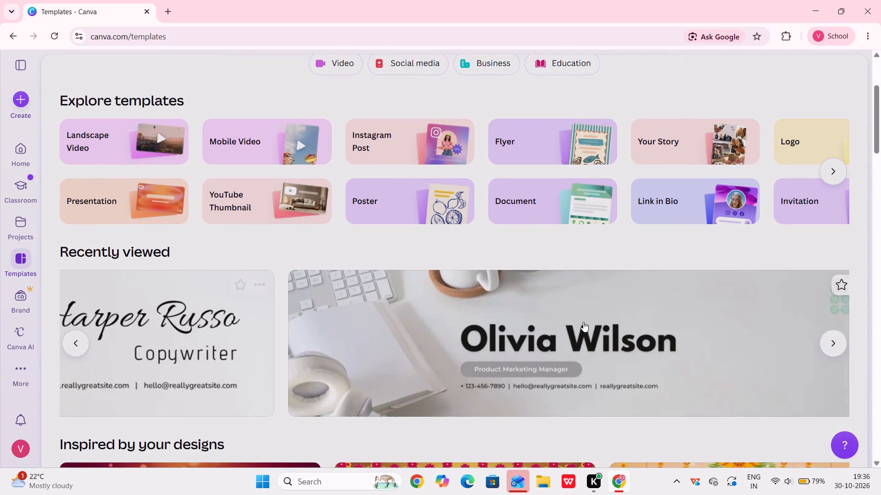
pyautogui.hscroll(-6, 583, 322)
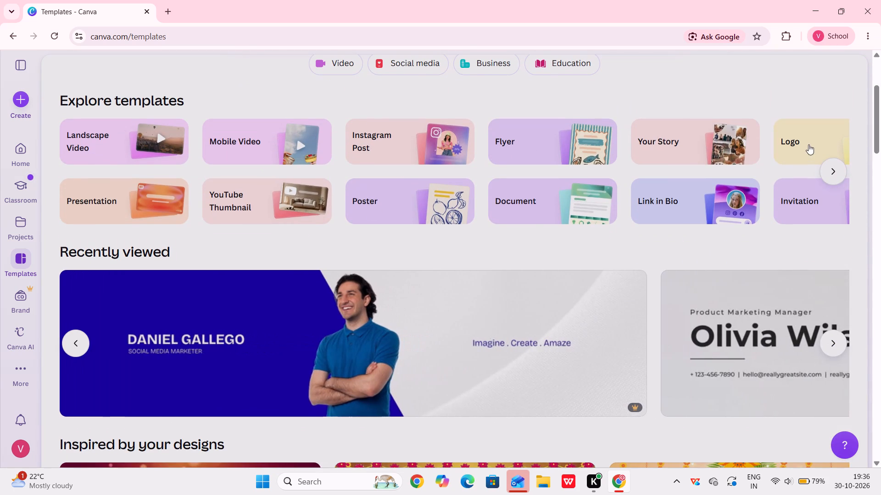
pyautogui.hscroll(-7, 602, 187)
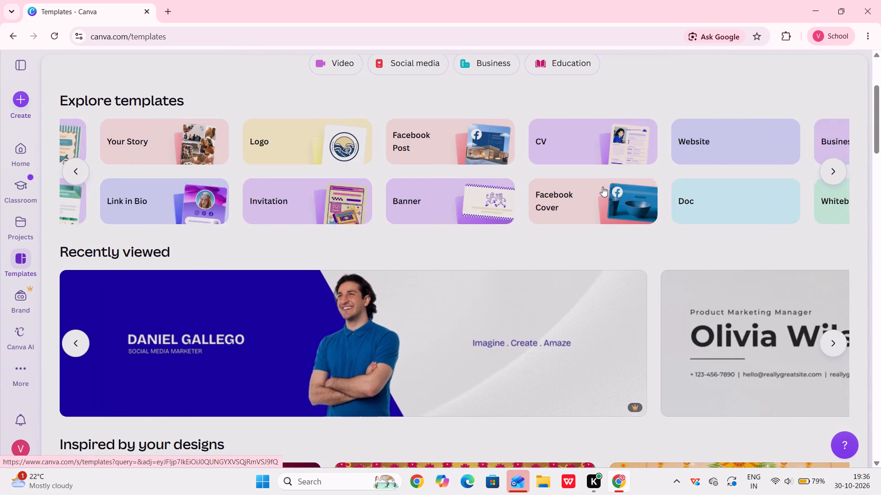
# Look through the Inspired by your designs, Discover Canva and More templates for you sections for a suitable template.
pyautogui.scroll(-8, 501, 271)
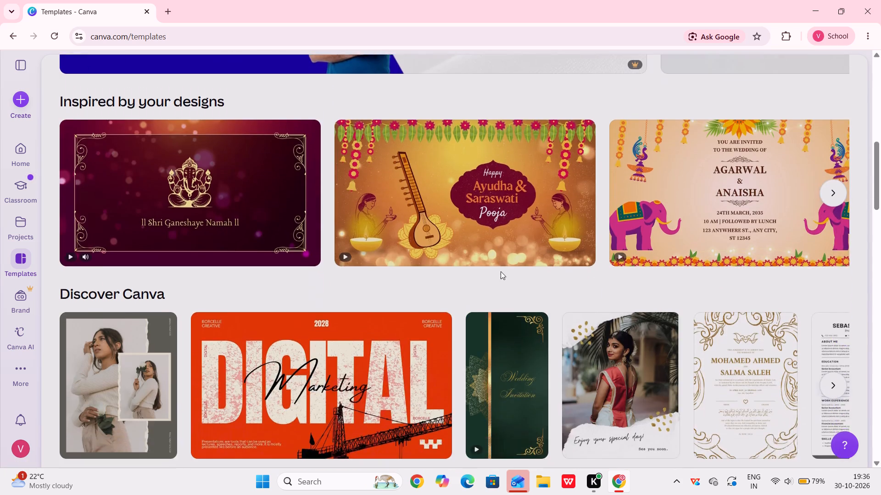
pyautogui.scroll(-3, 501, 271)
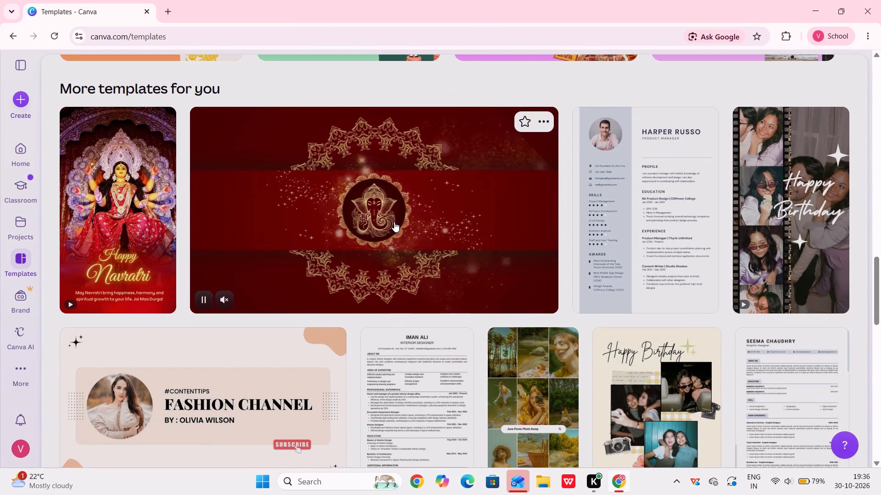
pyautogui.scroll(-5, 283, 255)
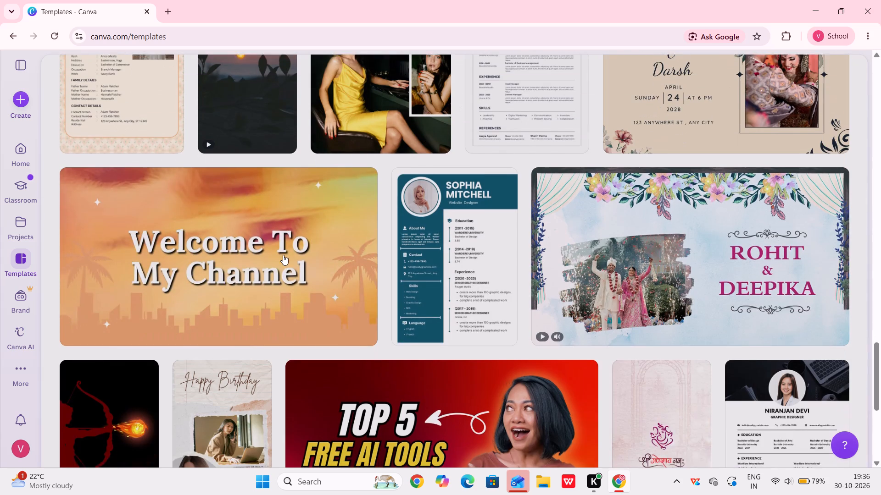
pyautogui.scroll(-1, 283, 255)
pyautogui.hscroll(5, 283, 255)
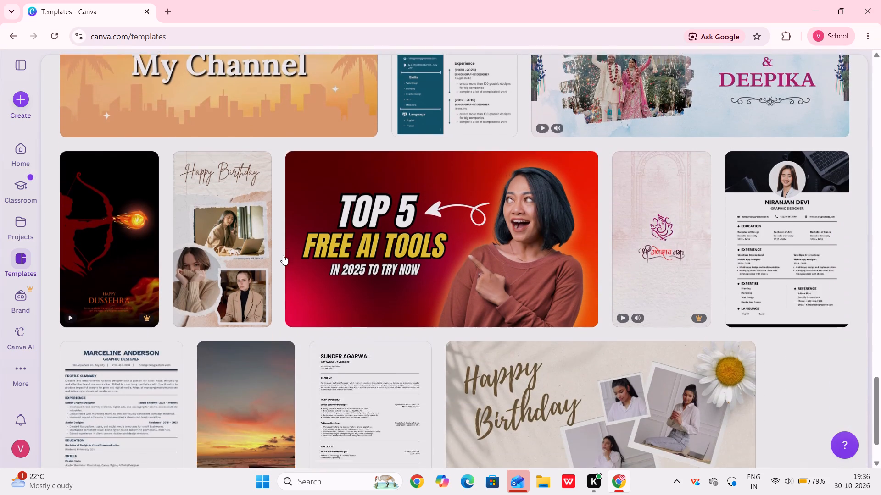
pyautogui.scroll(-3, 283, 255)
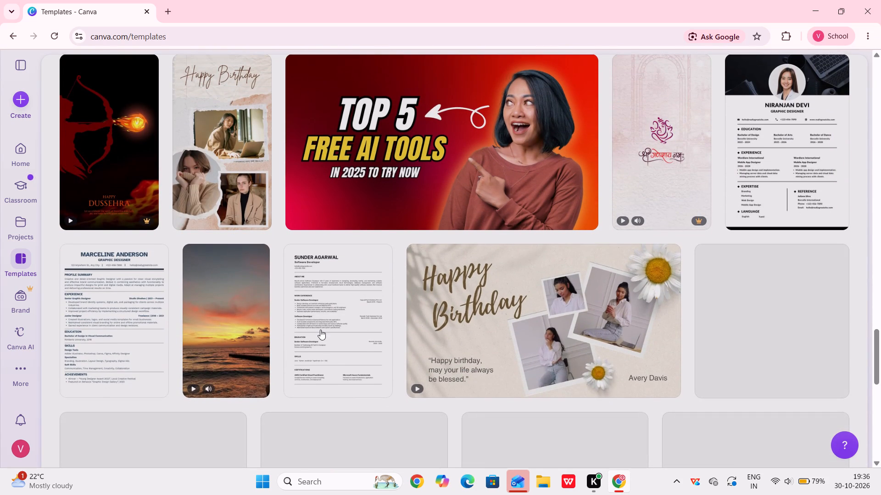
pyautogui.scroll(-1, 320, 330)
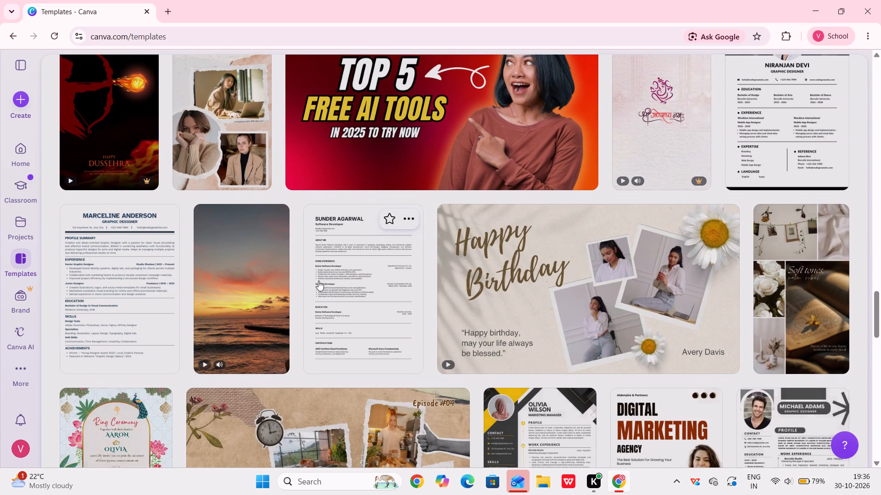
pyautogui.scroll(-3, 150, 290)
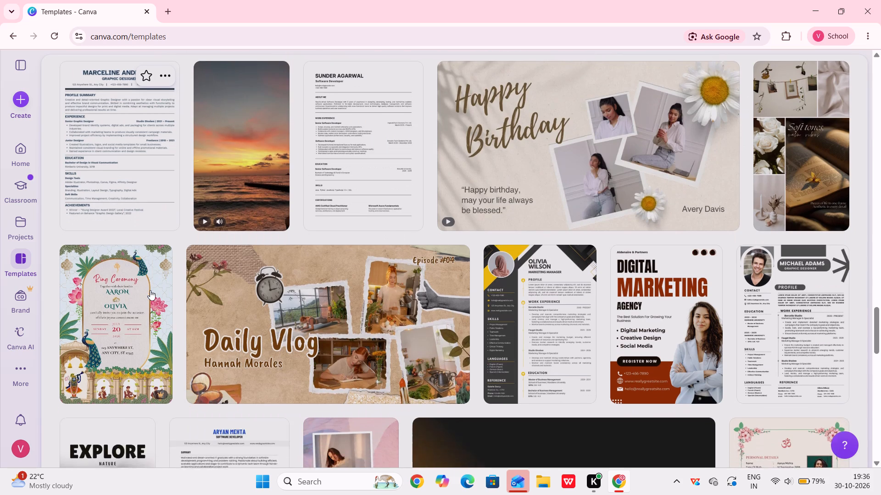
pyautogui.hscroll(5, 150, 290)
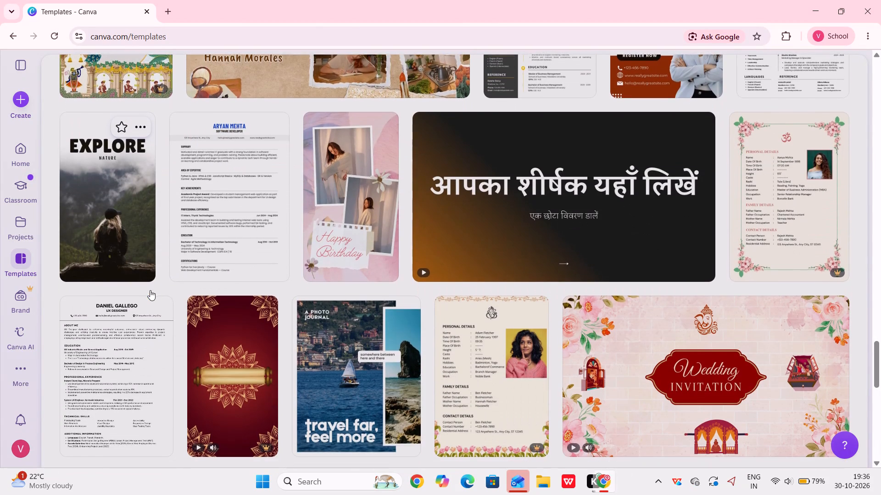
pyautogui.hscroll(2, 150, 290)
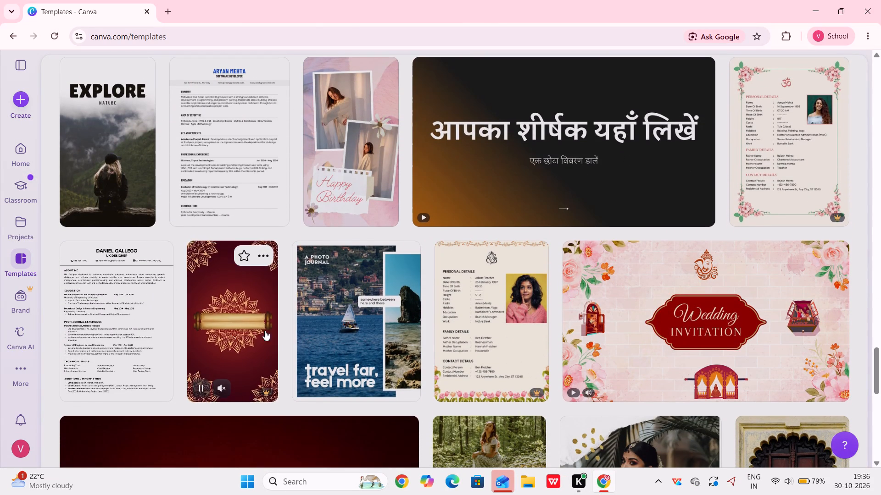
# Preview the Red and Gold Ornate Mandala Indian Wedding Invitation Mobile Video template, look over its similar templates, and close the preview.
pyautogui.click(231, 331)
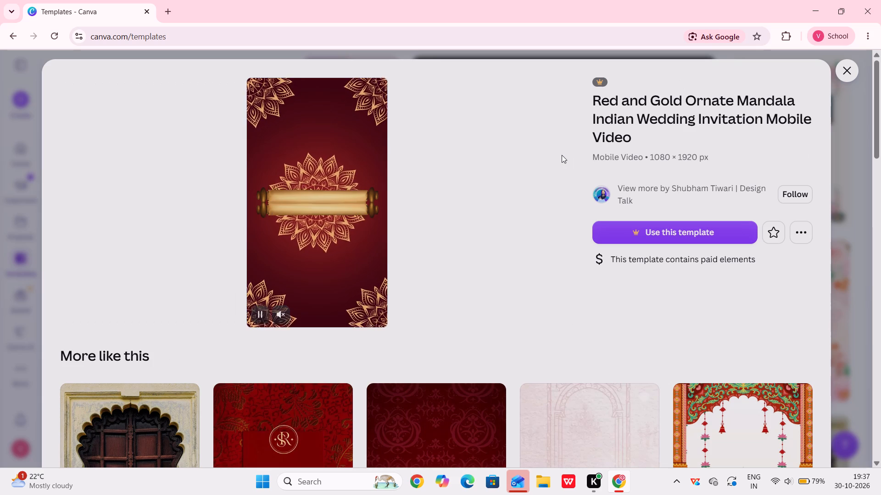
pyautogui.hscroll(-1, 575, 88)
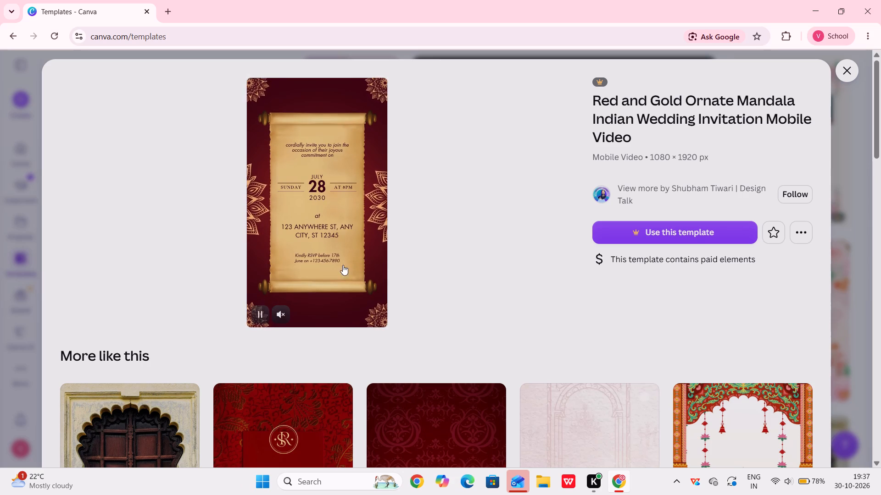
pyautogui.scroll(-5, 296, 303)
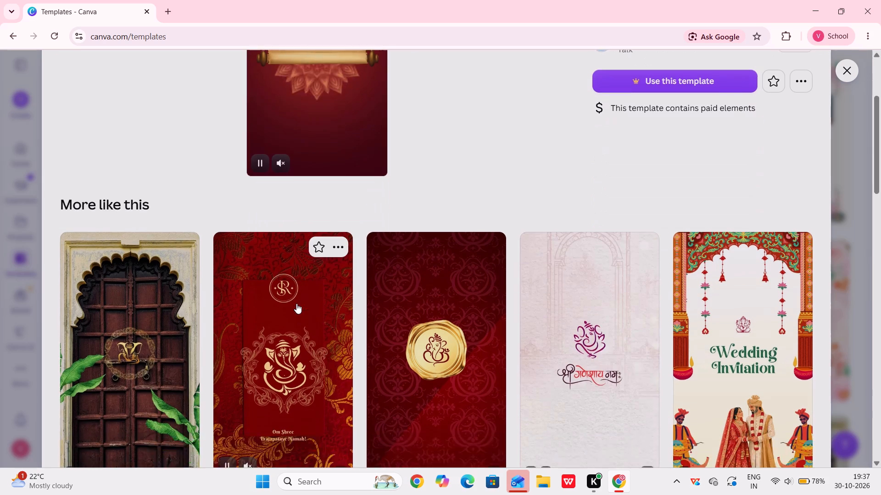
pyautogui.scroll(-1, 296, 303)
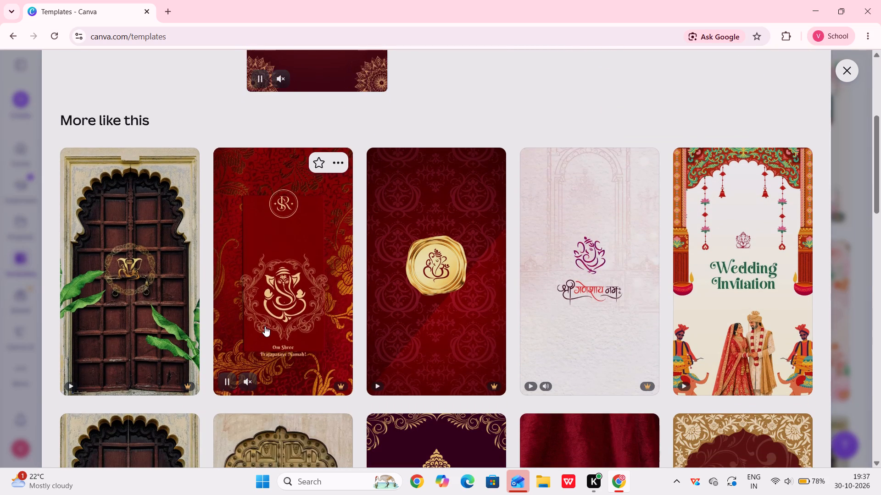
pyautogui.scroll(-2, 599, 298)
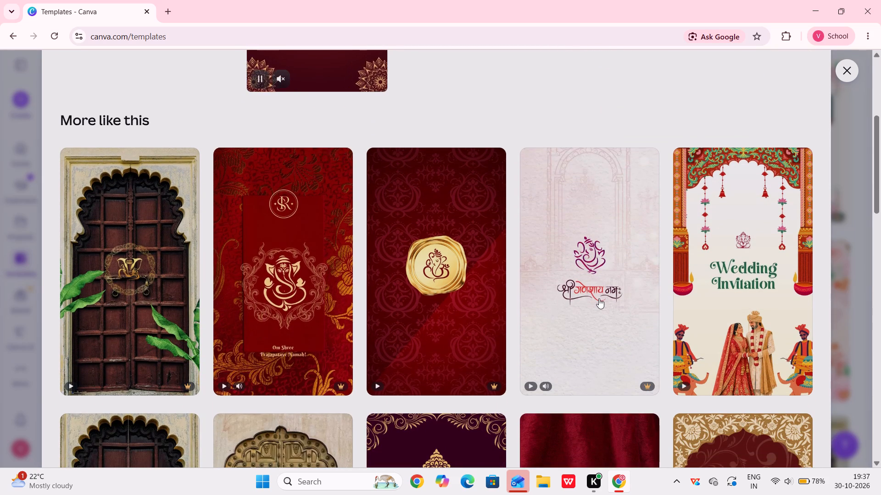
pyautogui.scroll(-1, 599, 298)
pyautogui.click(853, 69)
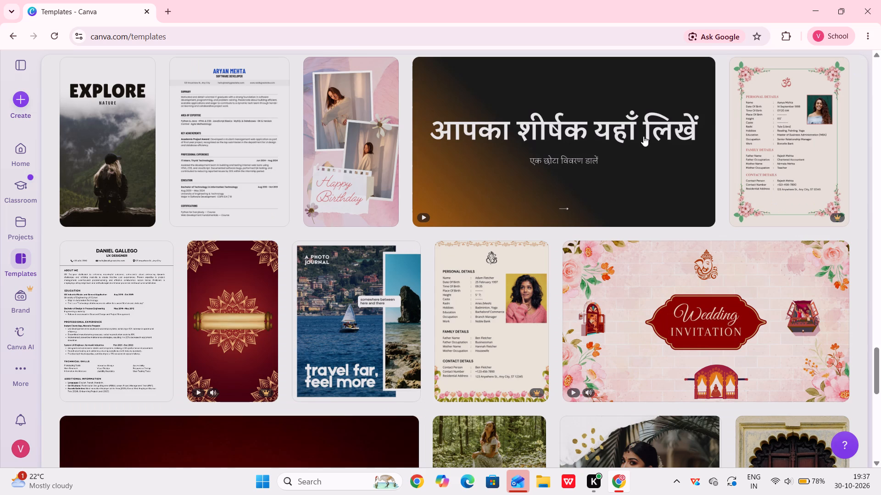
# Search the Canva templates for "diwali".
pyautogui.scroll(13, 506, 170)
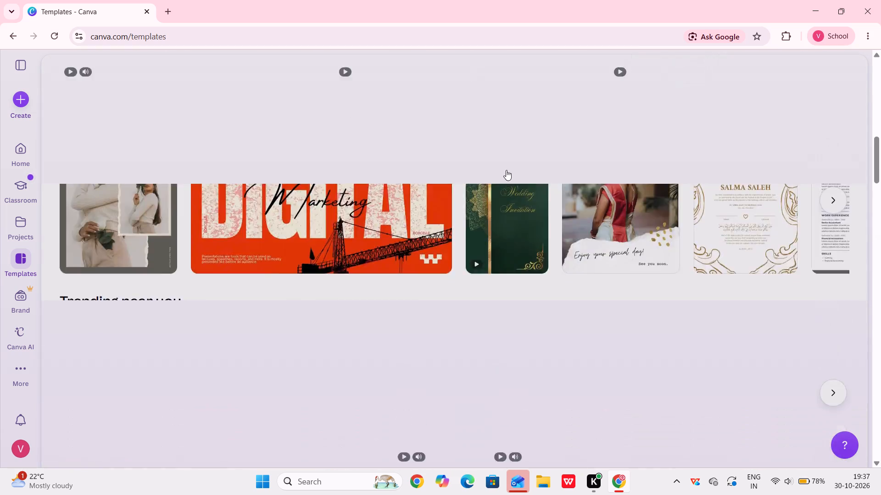
pyautogui.scroll(7, 506, 170)
pyautogui.click(437, 171)
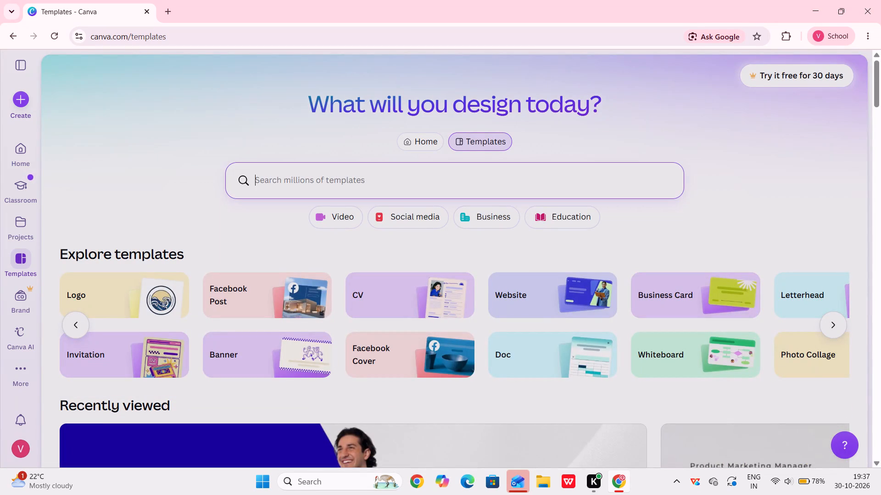
pyautogui.write('di')
pyautogui.press('w')
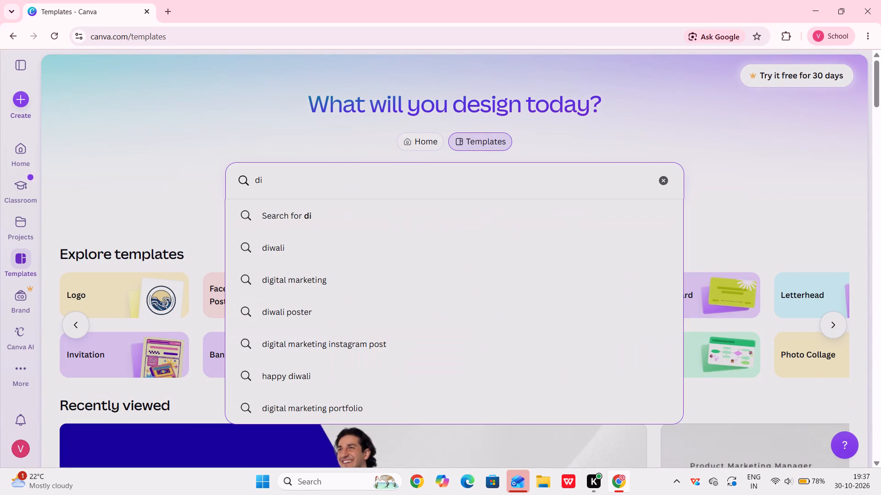
pyautogui.write('al')
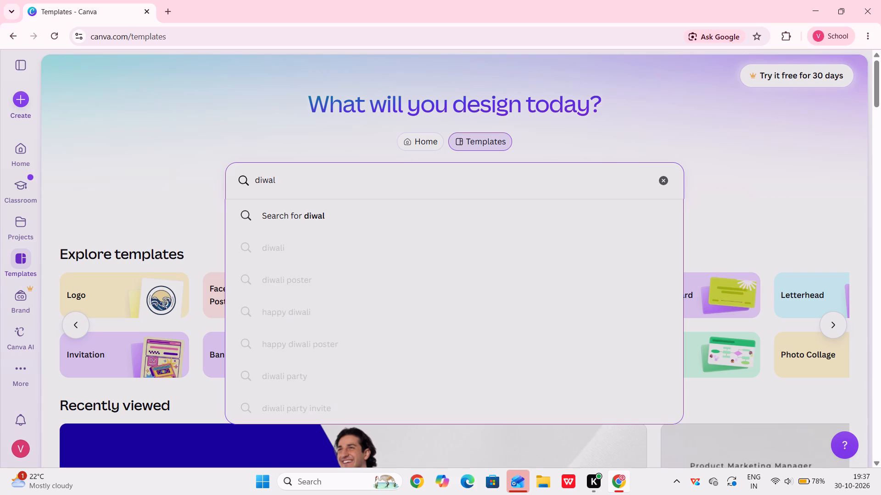
pyautogui.press('i')
pyautogui.press('Return')
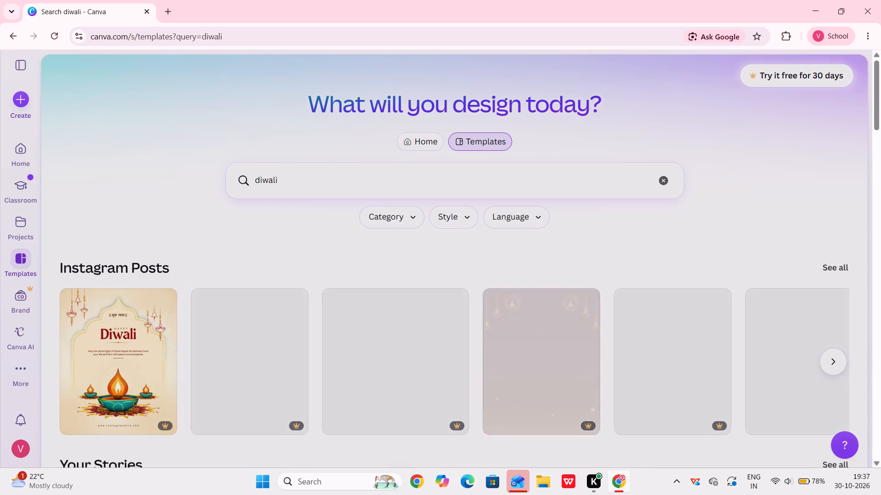
# Look through the Diwali templates, from Your Stories and Mobile Videos down through More templates for you.
pyautogui.scroll(-6, 291, 320)
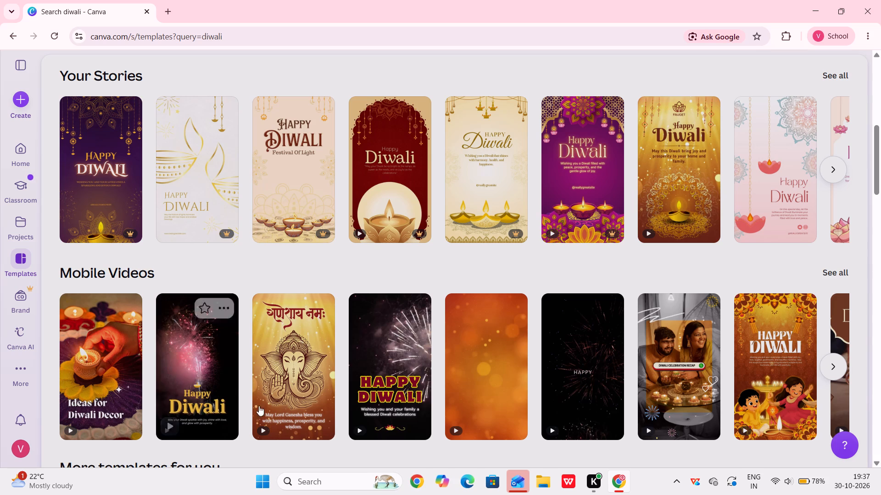
pyautogui.scroll(-2, 273, 409)
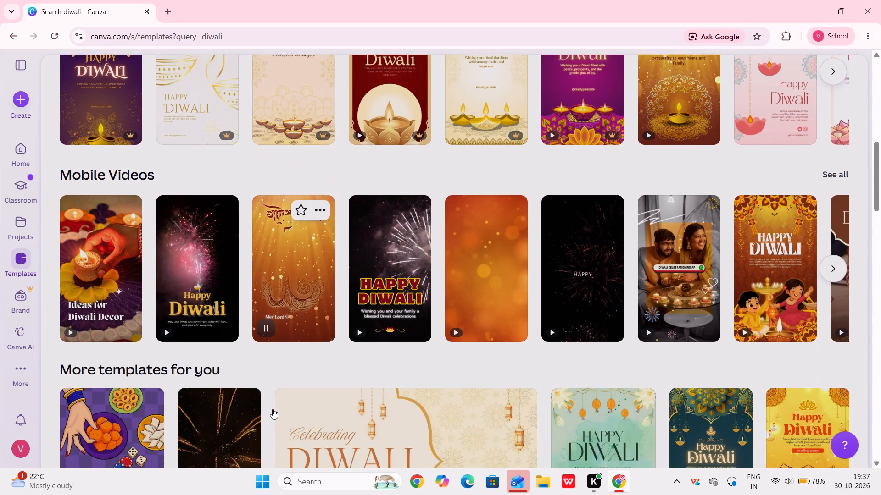
pyautogui.scroll(-3, 273, 409)
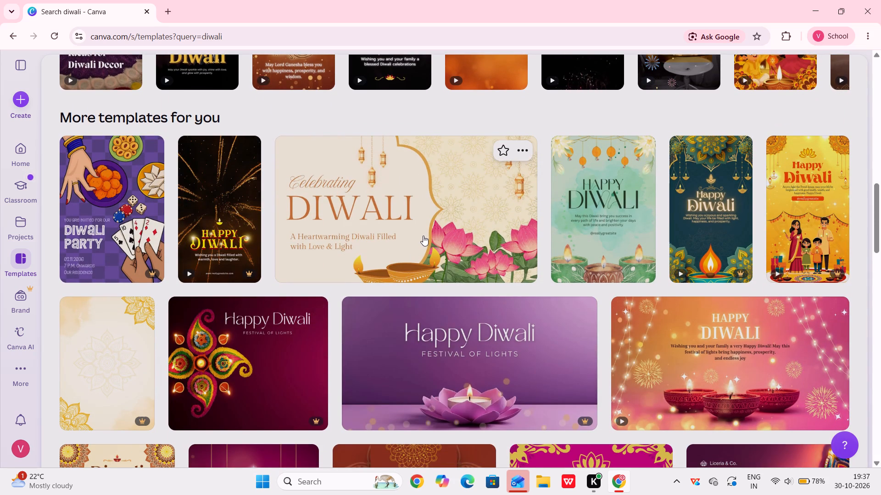
pyautogui.scroll(-3, 423, 236)
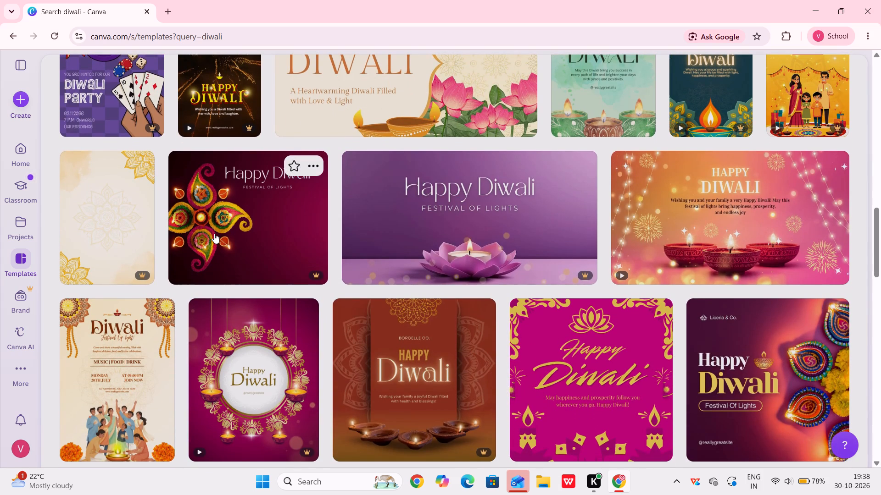
pyautogui.scroll(-4, 522, 291)
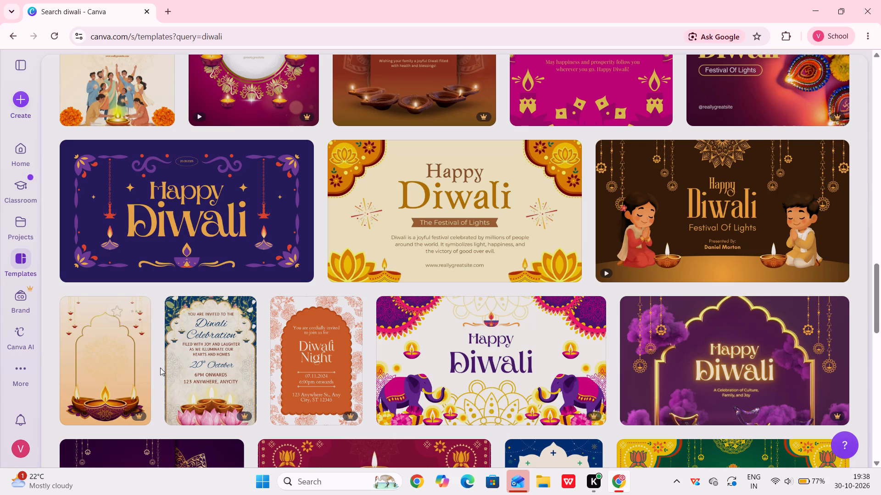
pyautogui.scroll(-4, 232, 337)
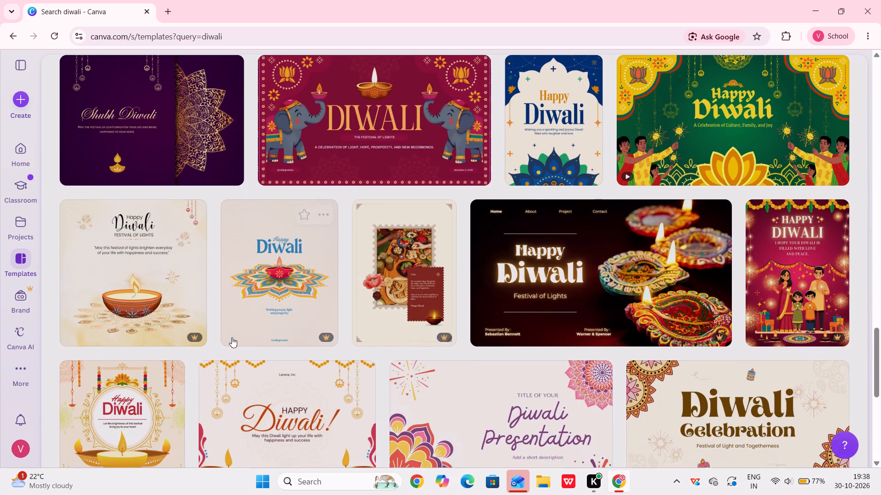
pyautogui.scroll(-1, 232, 337)
# Preview the Yellow Black Minimal Diwali Festival Greetings Mobile Video, look over its similar templates, open a fireworks Happy Diwali one, and close the preview.
pyautogui.scroll(10, 451, 283)
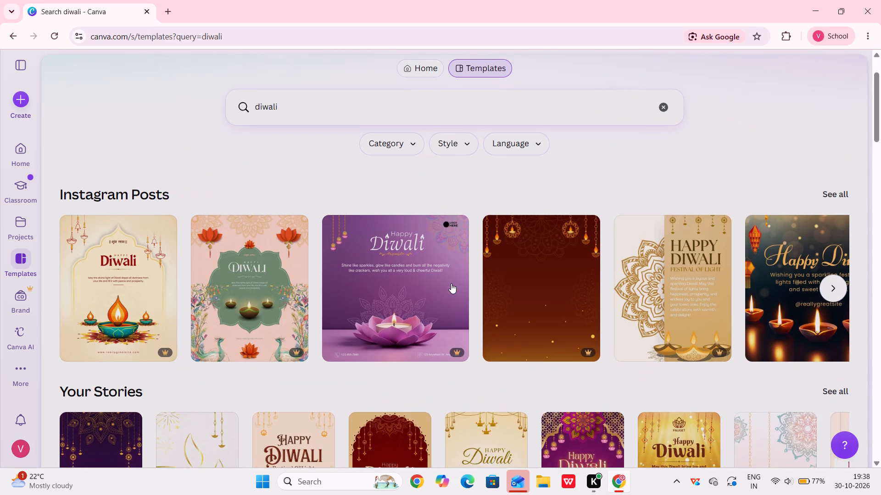
pyautogui.scroll(-1, 451, 283)
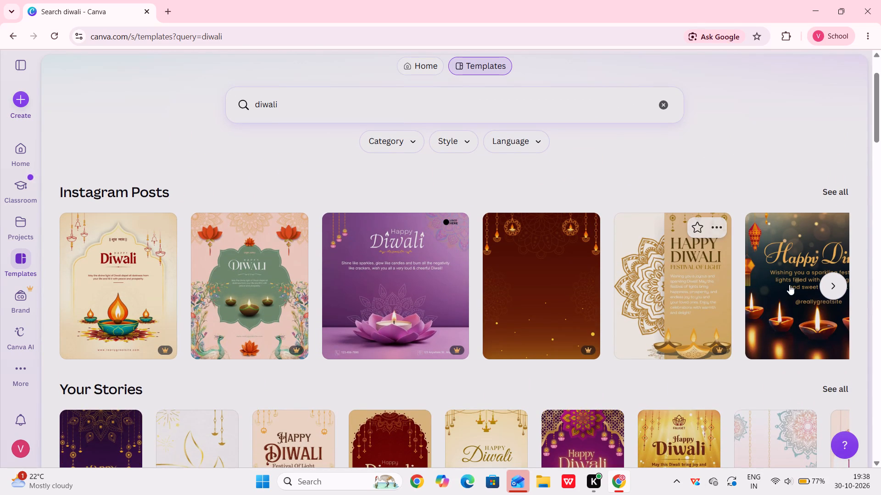
pyautogui.scroll(-3, 789, 290)
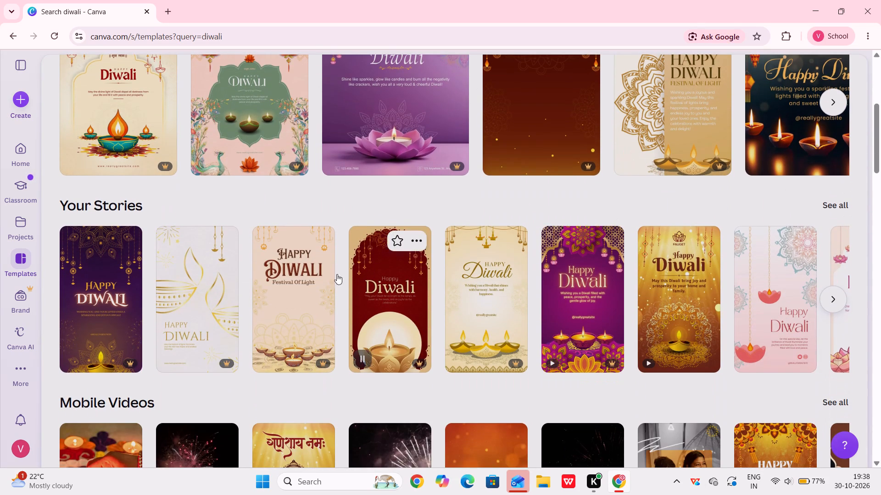
pyautogui.scroll(-2, 384, 317)
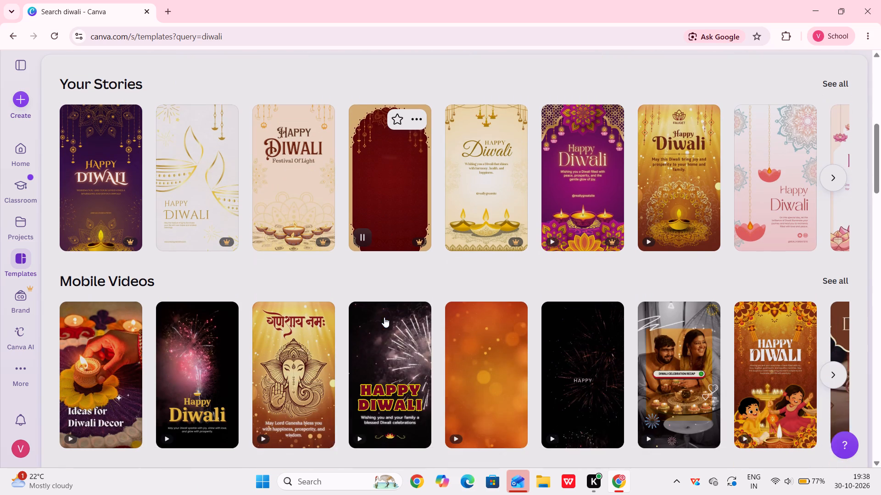
pyautogui.scroll(-2, 384, 317)
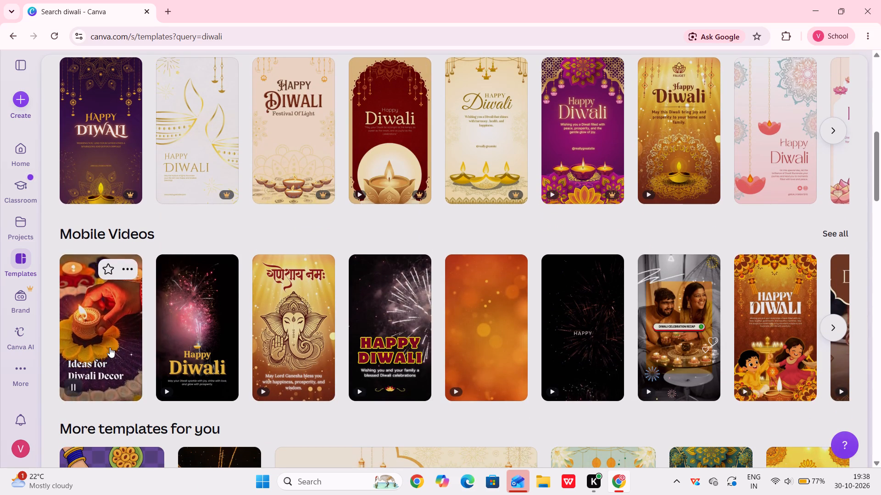
pyautogui.click(398, 337)
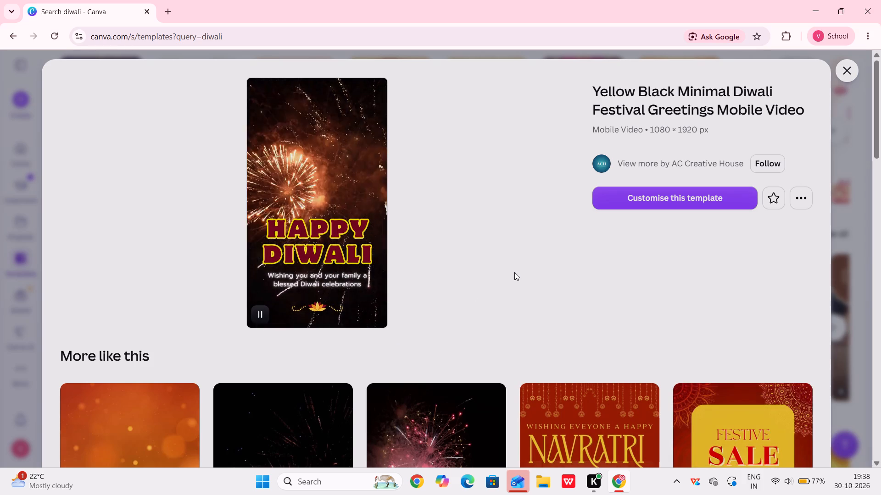
pyautogui.scroll(-4, 434, 335)
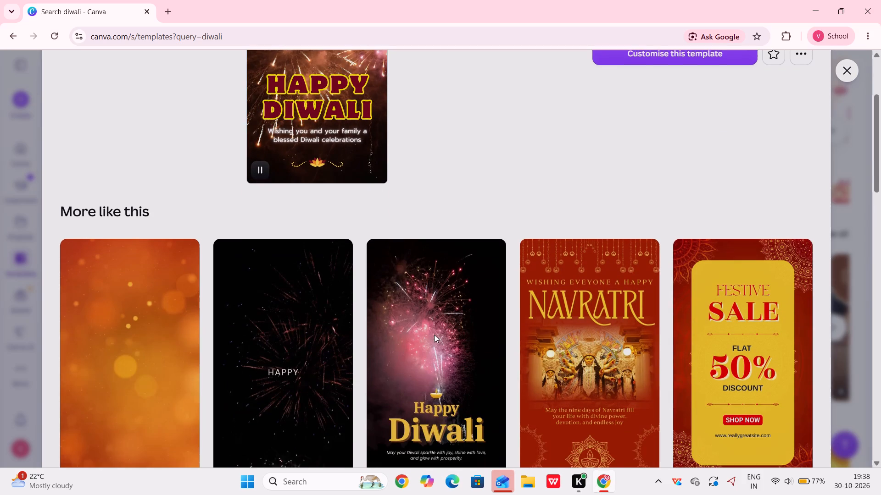
pyautogui.scroll(-1, 309, 330)
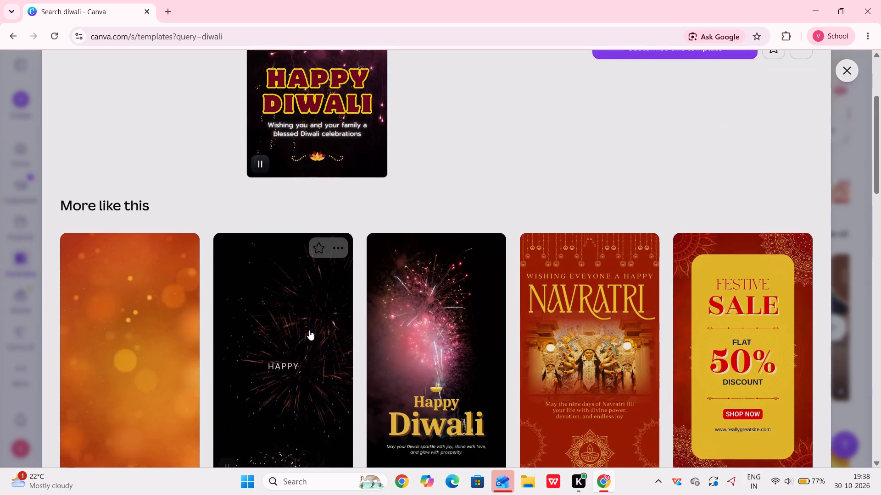
pyautogui.scroll(-1, 309, 330)
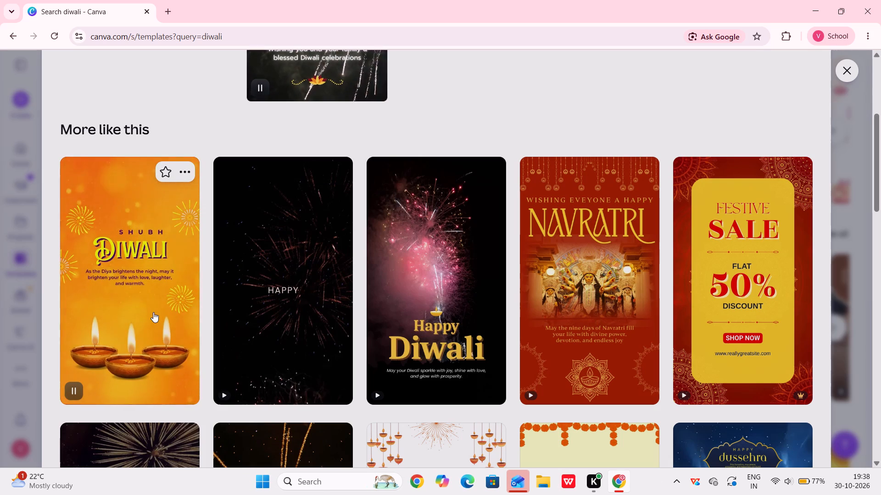
pyautogui.scroll(-4, 153, 312)
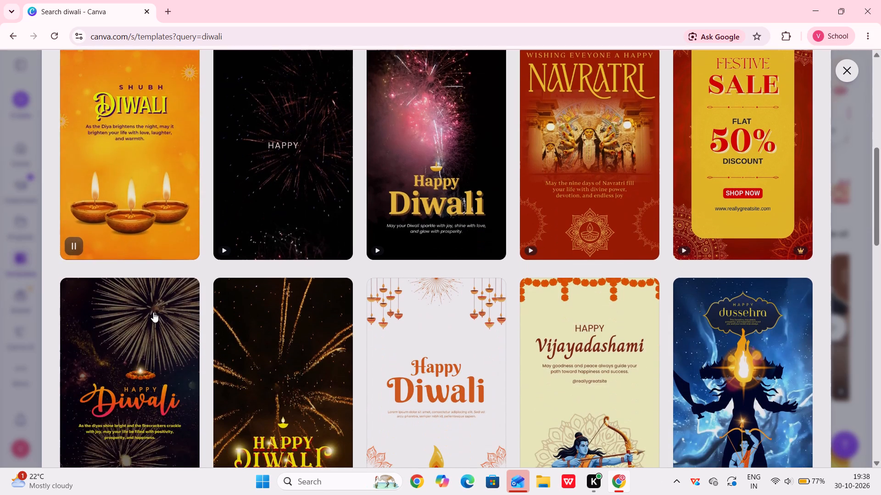
pyautogui.scroll(-2, 154, 389)
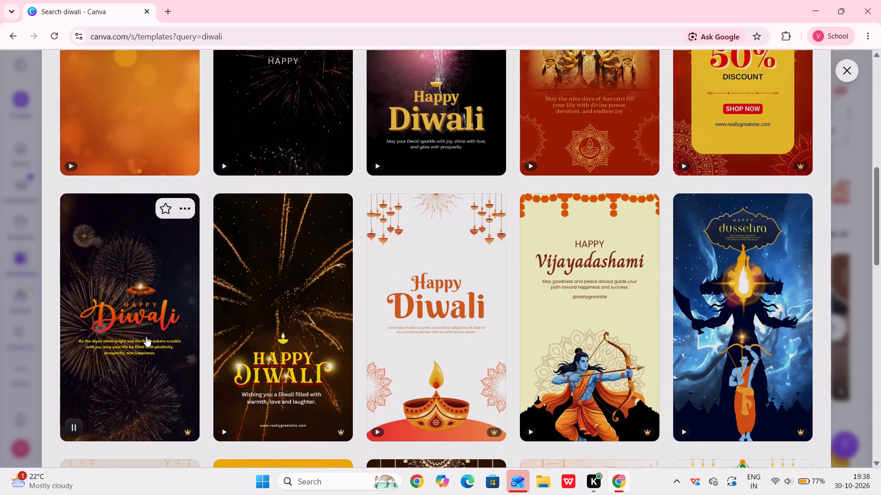
pyautogui.click(146, 336)
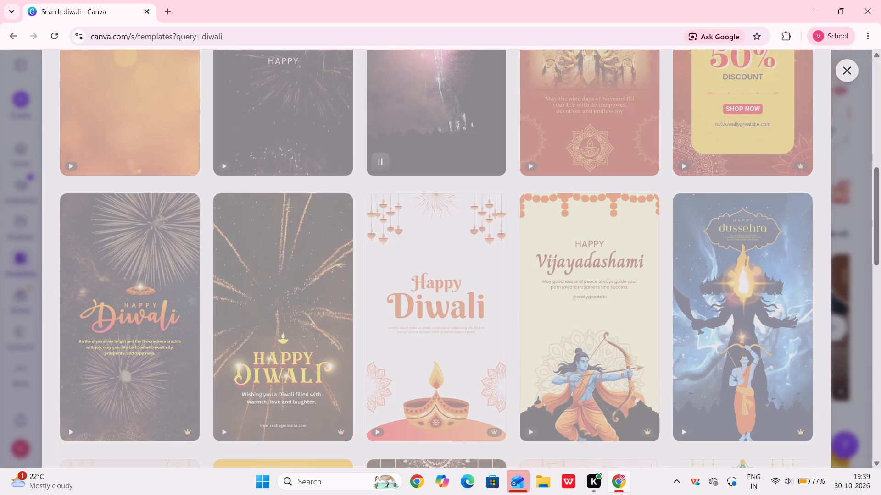
pyautogui.click(847, 67)
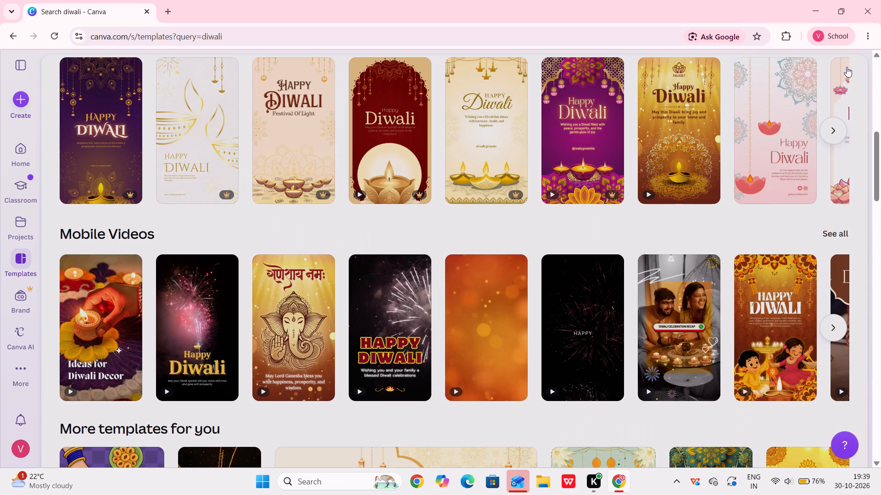
# Preview the Purple and Yellow illustrative Happy Diwali Instagram Story template, look over its similar templates, and close the preview.
pyautogui.scroll(5, 611, 151)
pyautogui.hscroll(2, 611, 151)
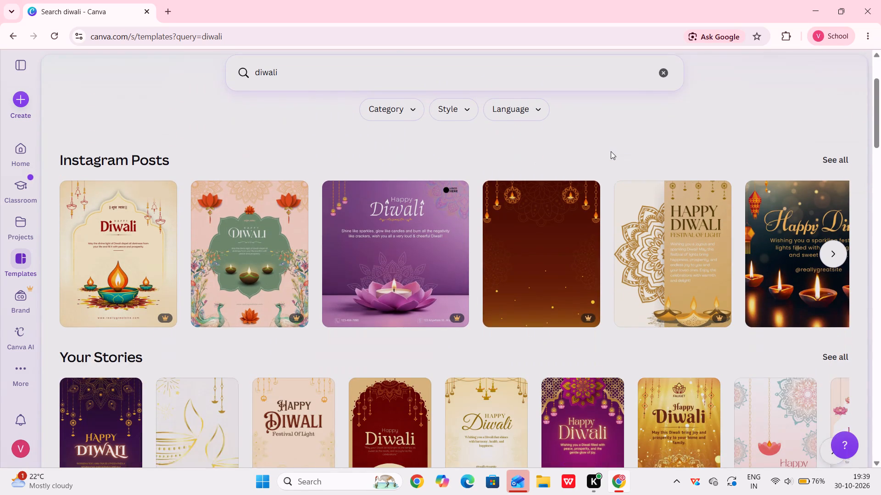
pyautogui.scroll(-3, 152, 390)
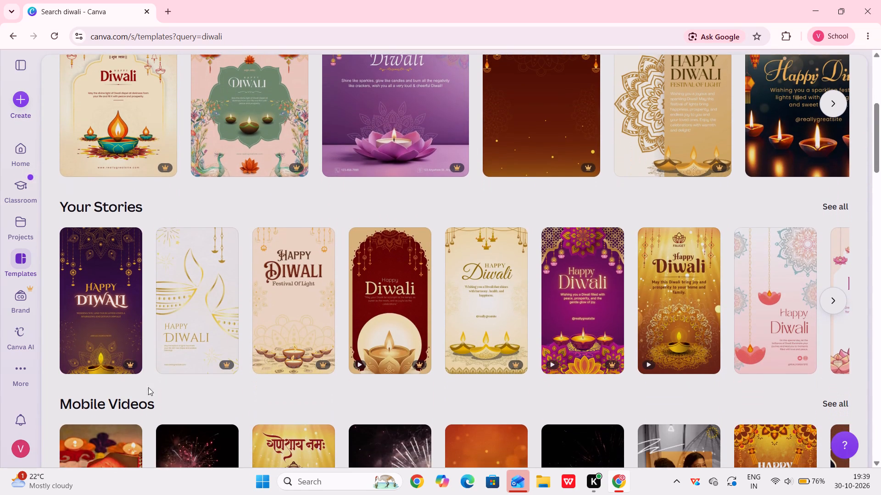
pyautogui.click(104, 325)
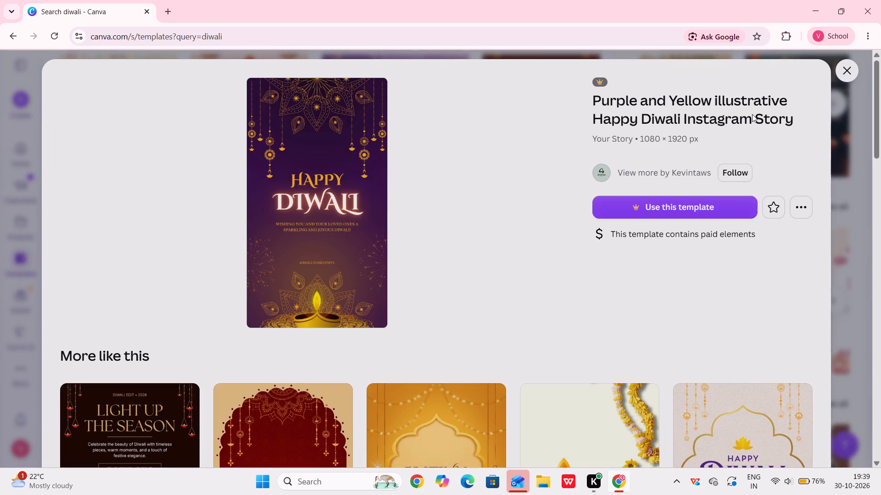
pyautogui.scroll(-6, 610, 286)
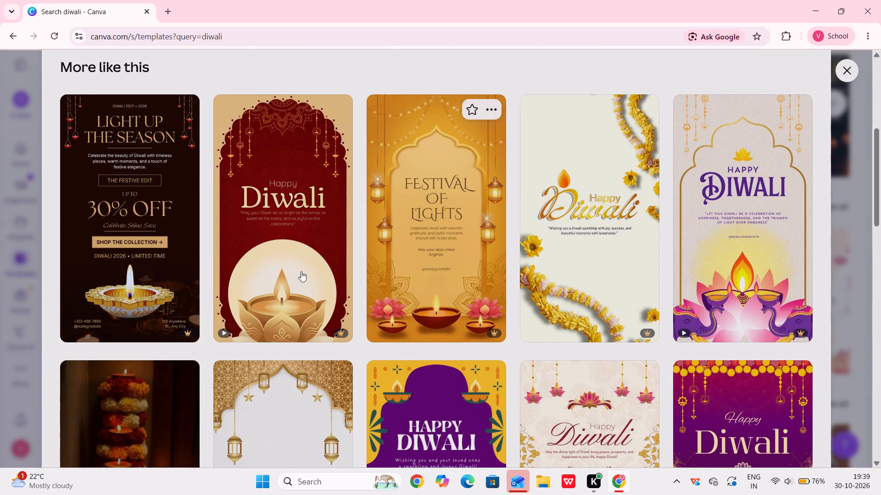
pyautogui.scroll(-5, 687, 184)
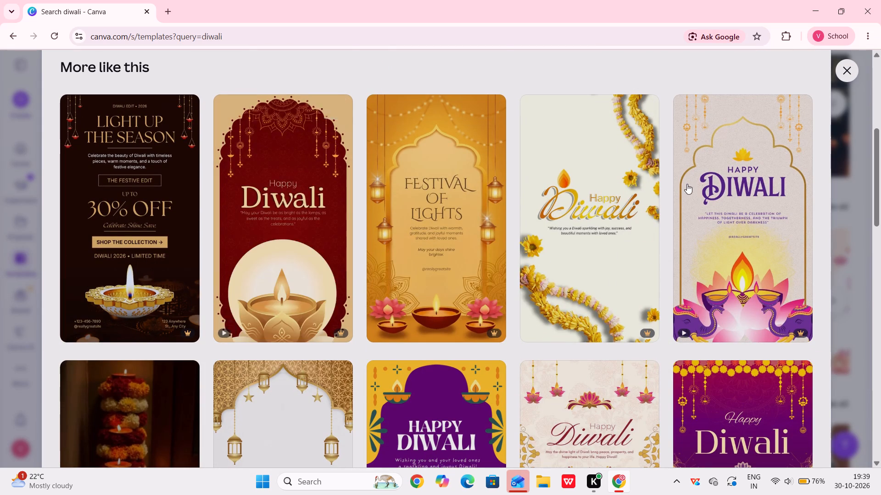
pyautogui.scroll(-1, 687, 184)
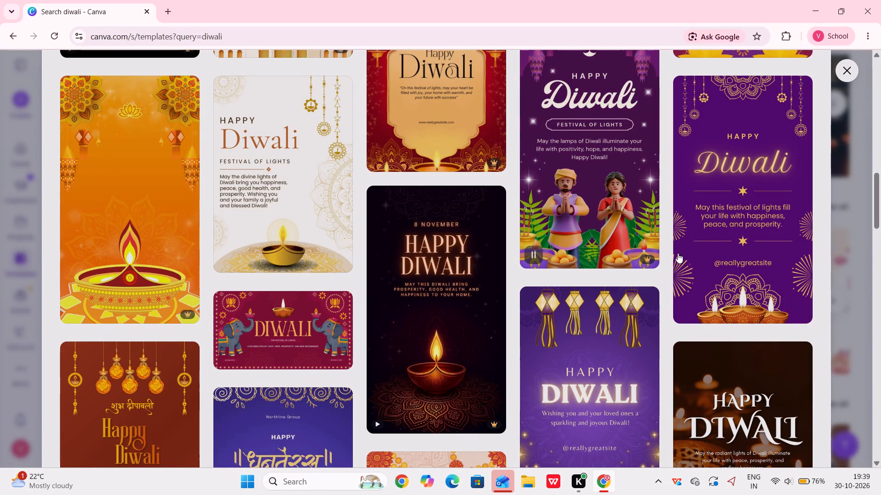
pyautogui.scroll(-5, 418, 342)
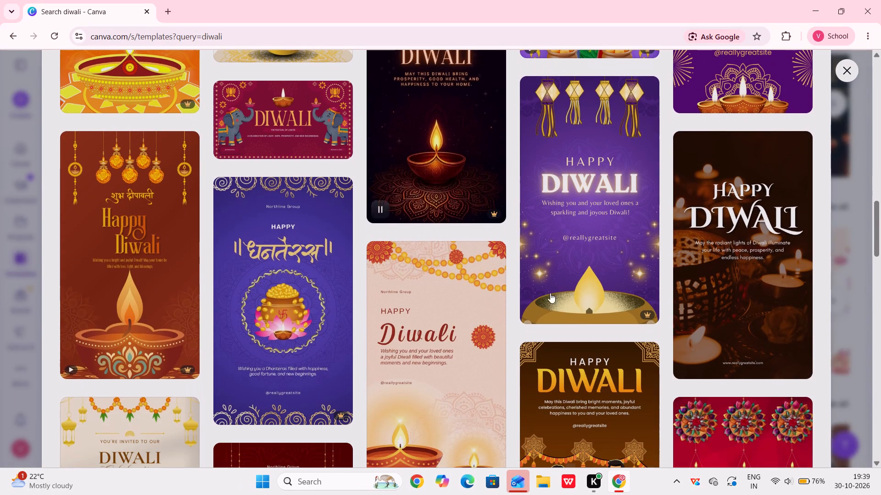
pyautogui.scroll(-3, 367, 368)
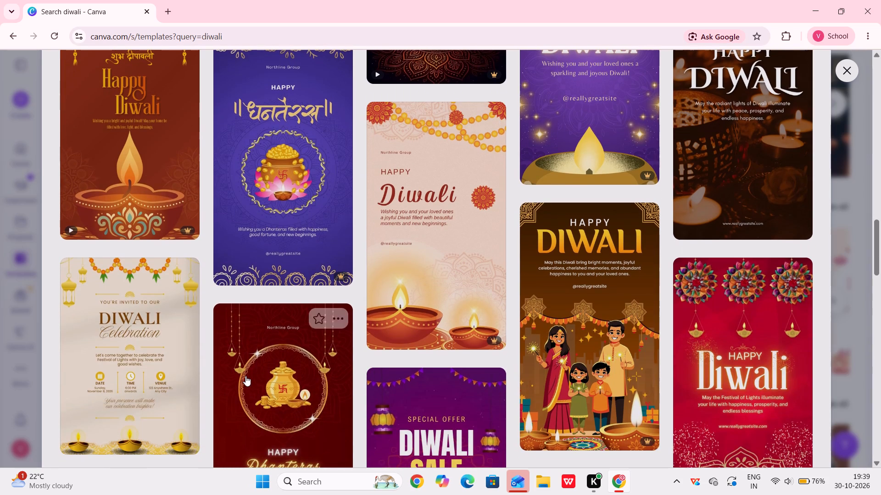
pyautogui.scroll(-3, 245, 376)
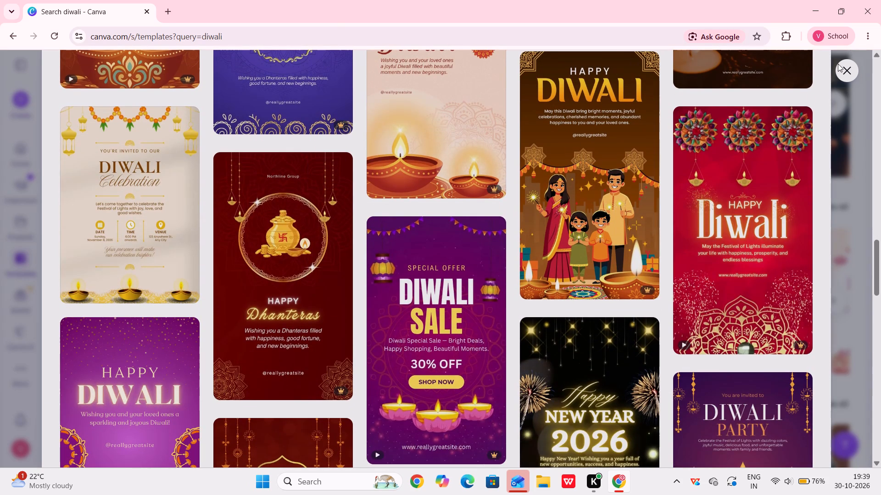
pyautogui.click(852, 68)
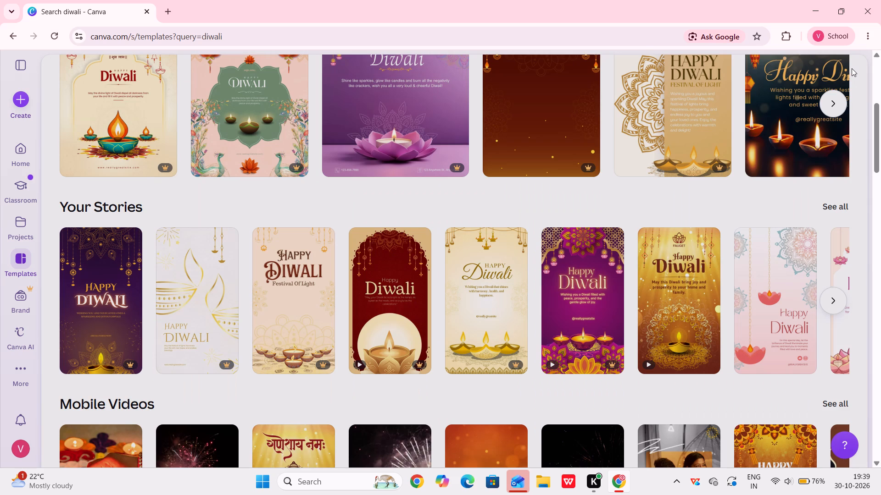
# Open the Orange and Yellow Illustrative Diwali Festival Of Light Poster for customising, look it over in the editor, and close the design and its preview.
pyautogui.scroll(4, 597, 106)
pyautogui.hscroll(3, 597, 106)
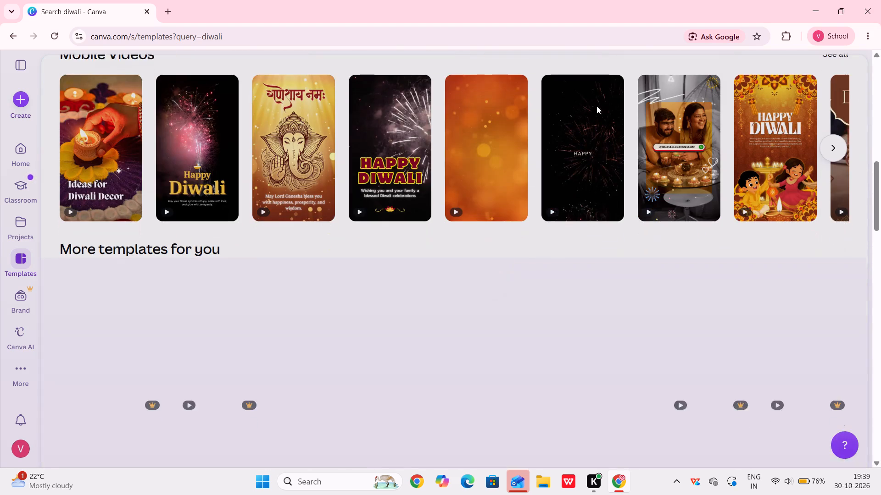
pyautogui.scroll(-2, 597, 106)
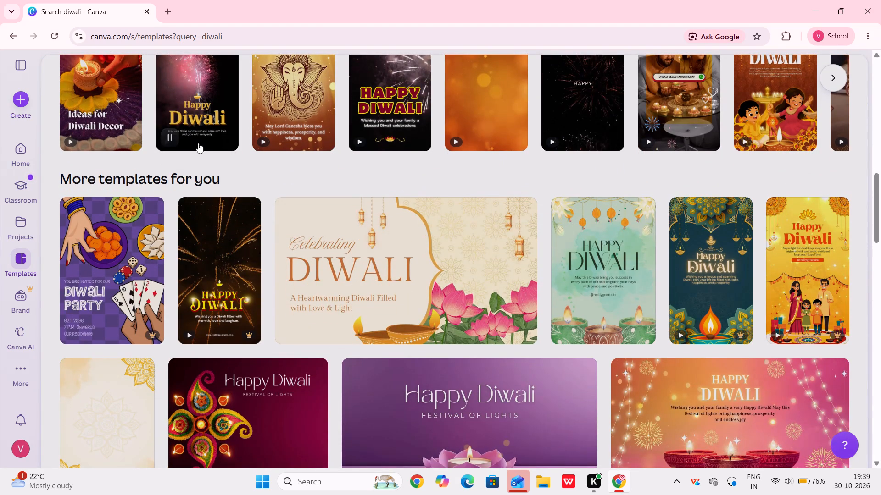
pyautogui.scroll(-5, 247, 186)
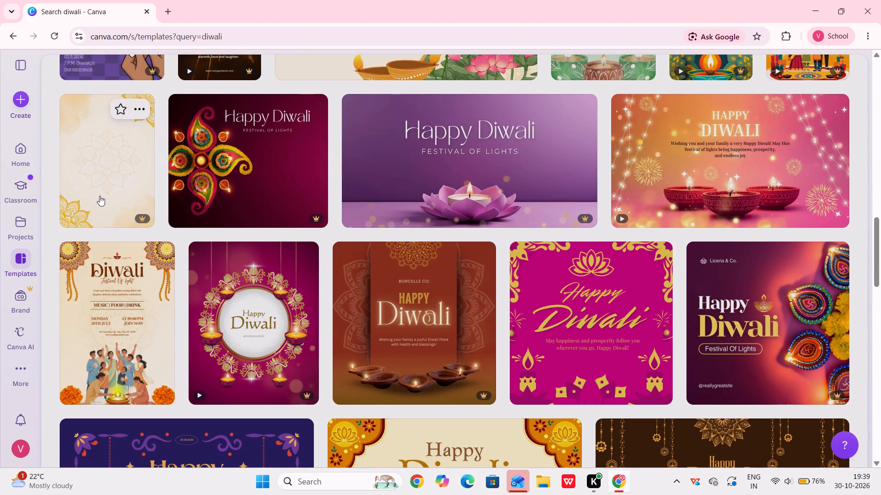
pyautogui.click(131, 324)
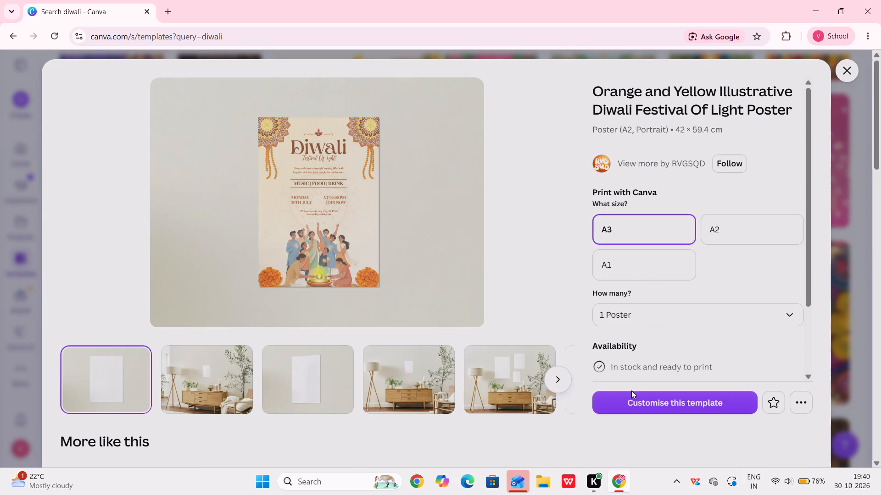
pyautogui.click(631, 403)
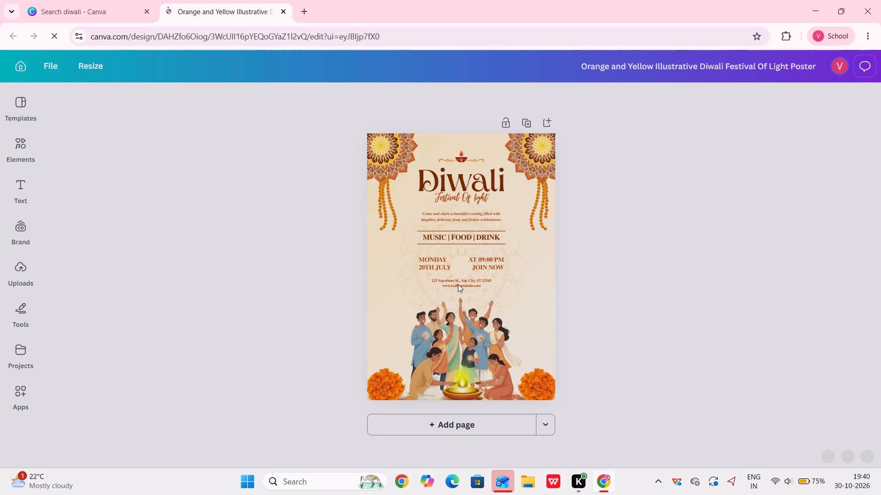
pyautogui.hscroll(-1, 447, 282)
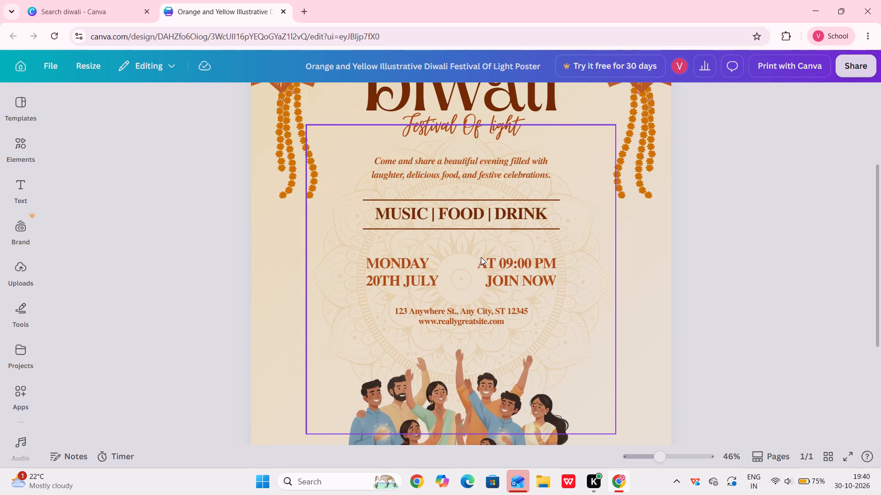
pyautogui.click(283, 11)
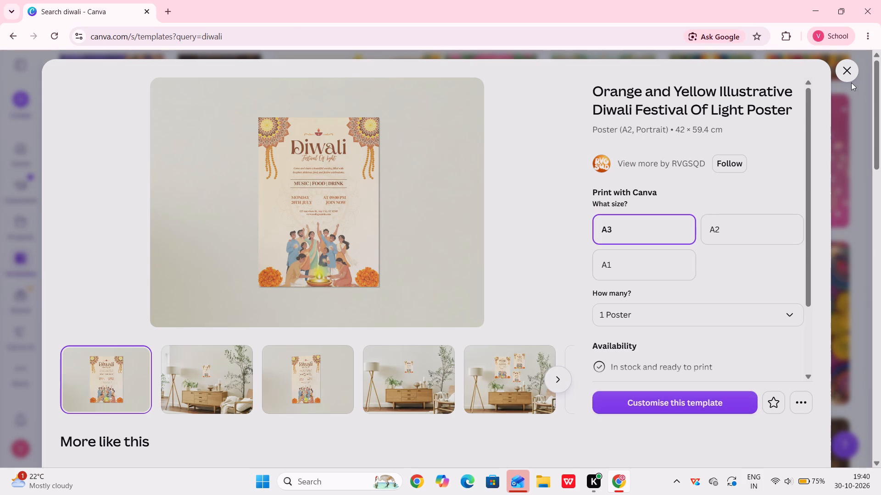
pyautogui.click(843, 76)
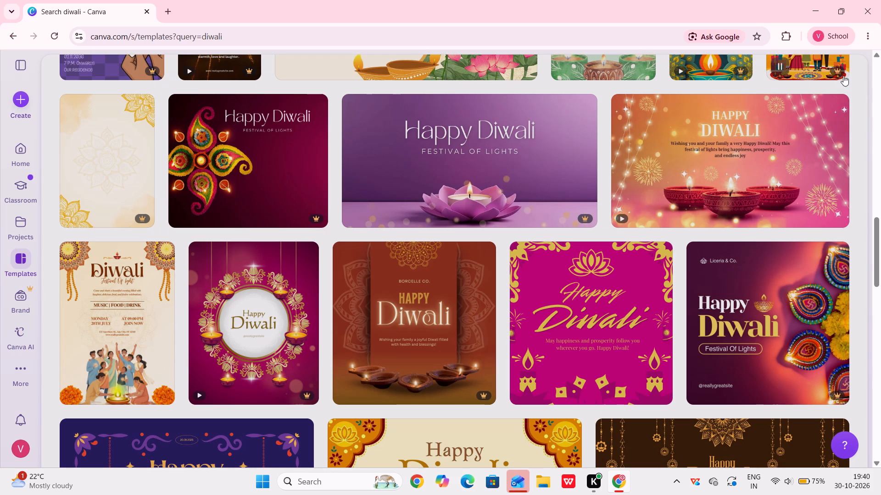
# Preview the Orange and Yellow Traditional Diwali Festival Greeting Mobile Video template from the Mobile Videos section.
pyautogui.scroll(8, 694, 142)
pyautogui.scroll(-2, 694, 142)
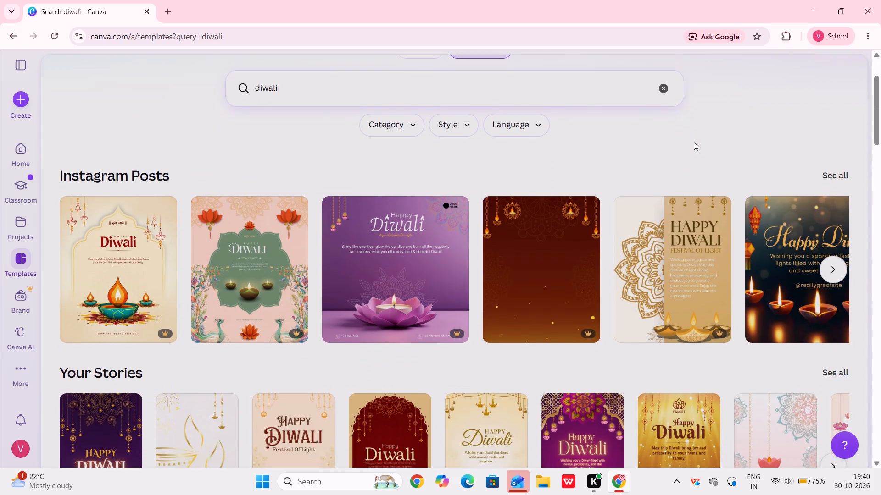
pyautogui.scroll(-1, 694, 142)
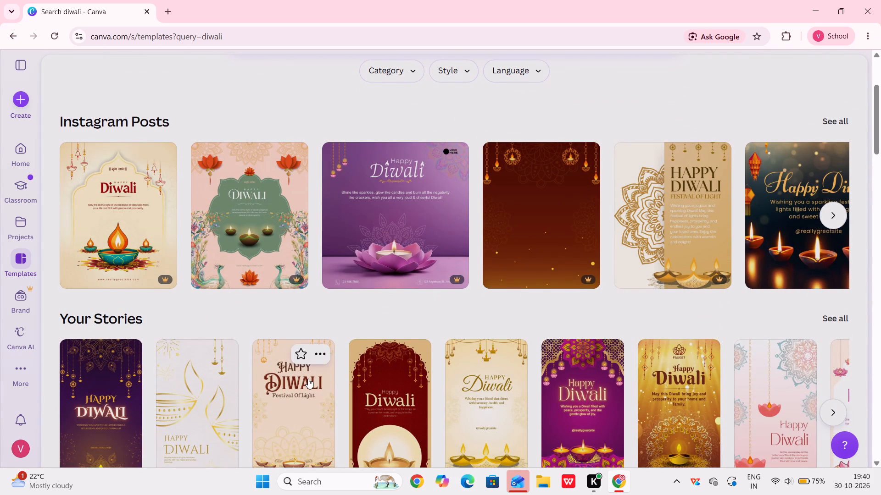
pyautogui.scroll(-2, 308, 379)
pyautogui.scroll(-3, 418, 327)
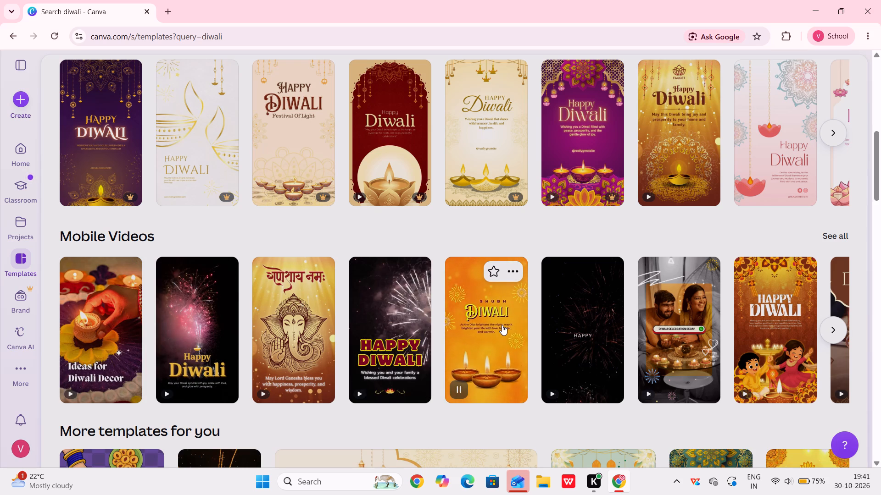
pyautogui.click(502, 325)
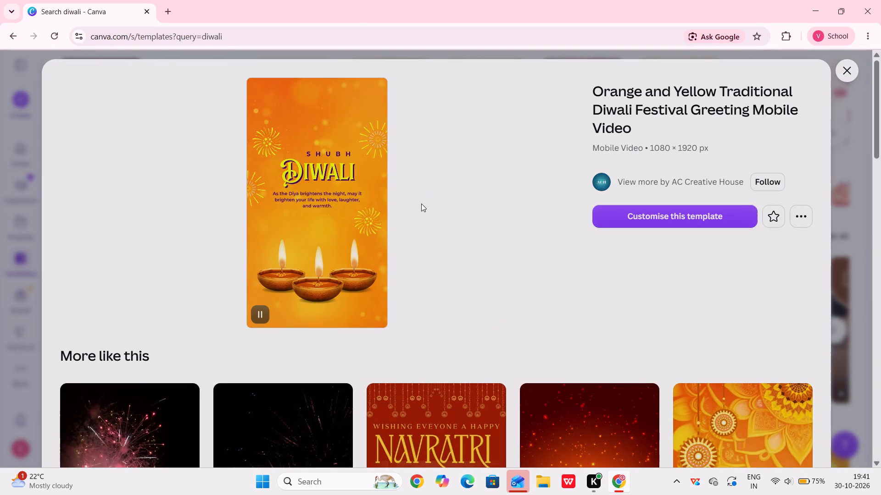
# Open the Orange and Yellow Traditional Diwali video template for customising, dismiss the element timing tip, and play it until the greeting text appears.
pyautogui.click(660, 218)
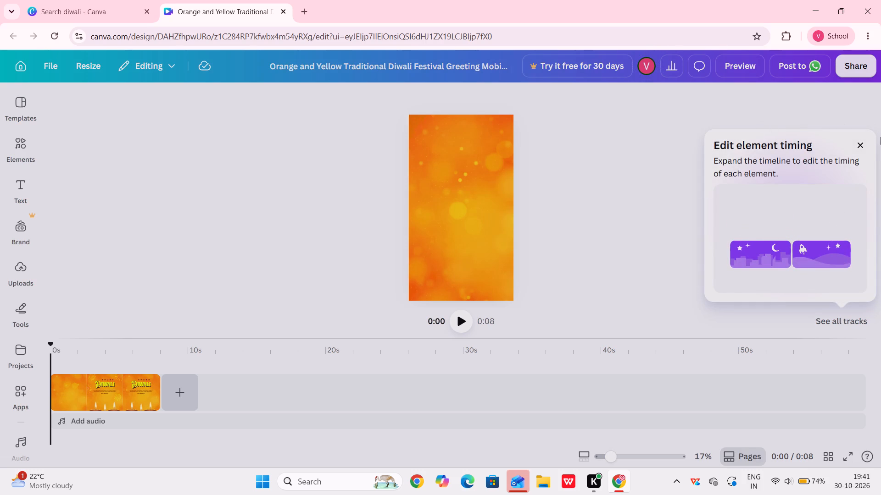
pyautogui.click(856, 142)
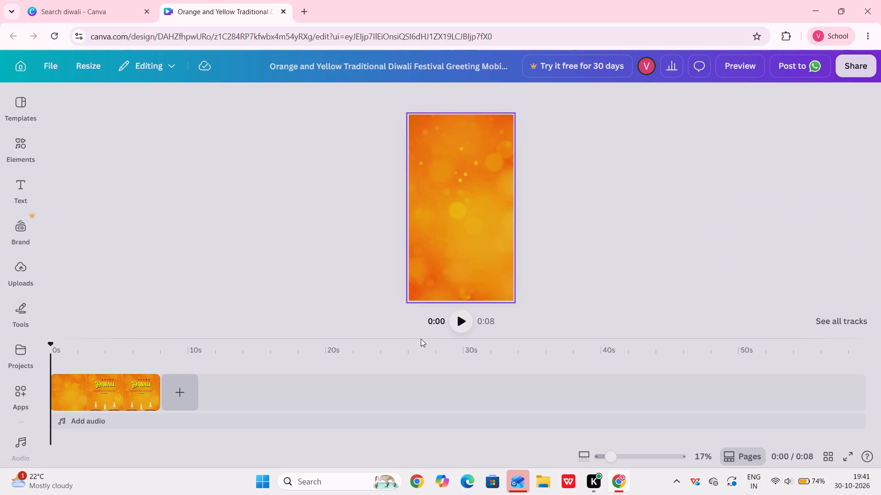
pyautogui.click(454, 321)
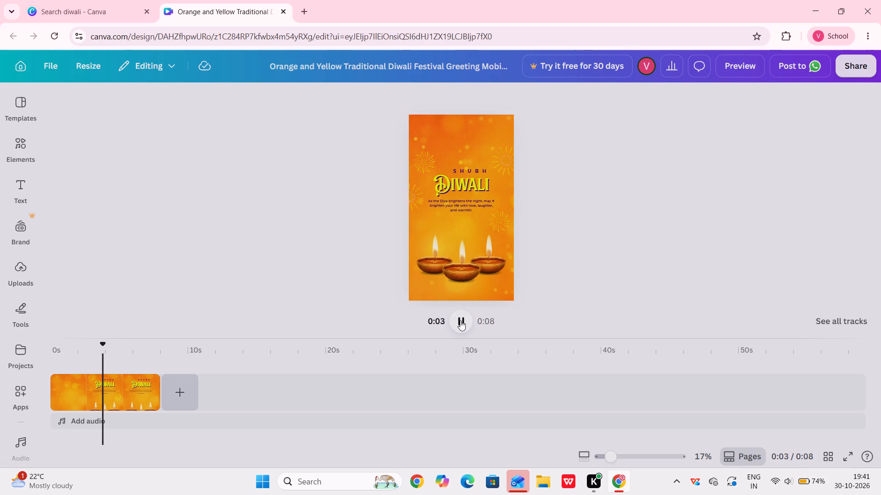
pyautogui.click(460, 320)
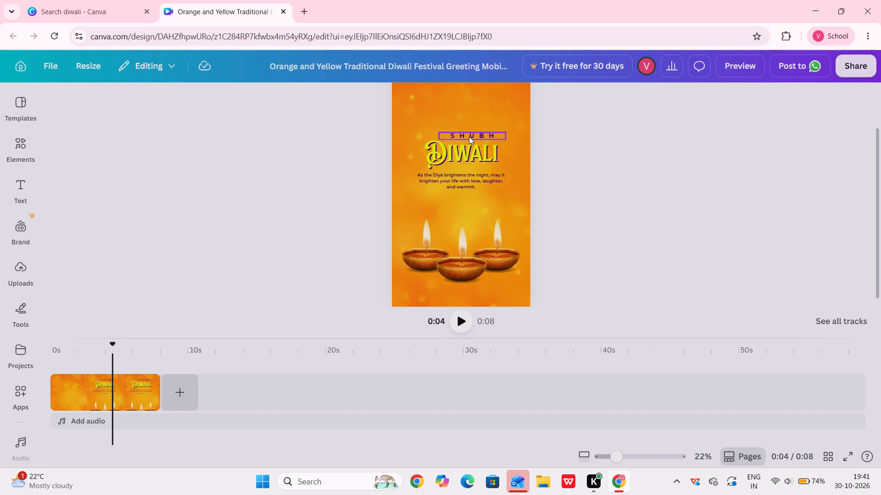
# Replace the word "Shubh" above the Diwali title with "Happy" and deselect everything.
pyautogui.click(469, 137)
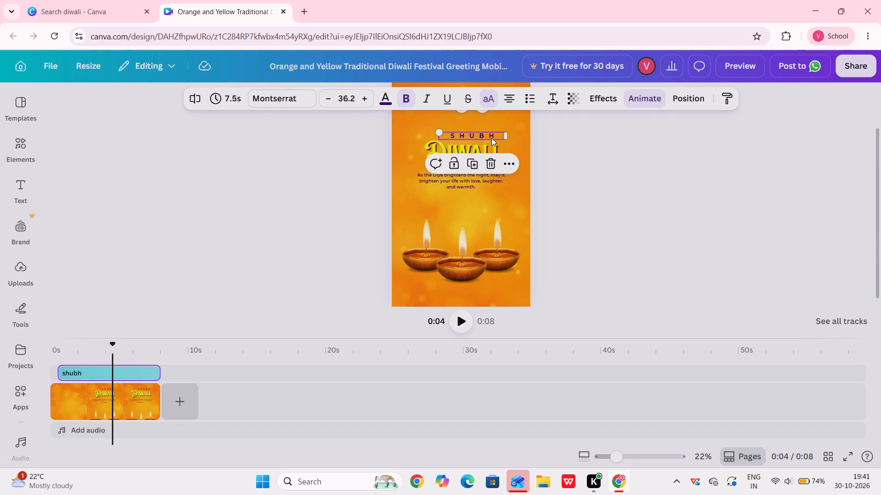
pyautogui.tripleClick(495, 132)
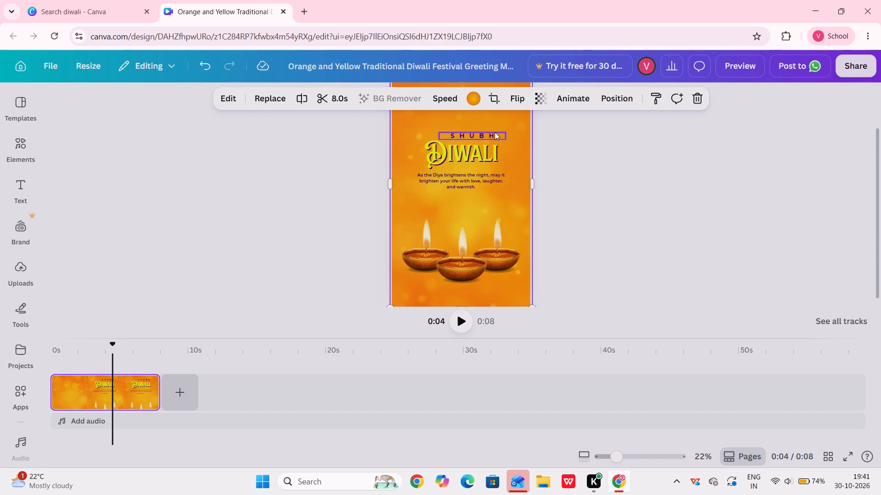
pyautogui.click(495, 132)
pyautogui.tripleClick(495, 132)
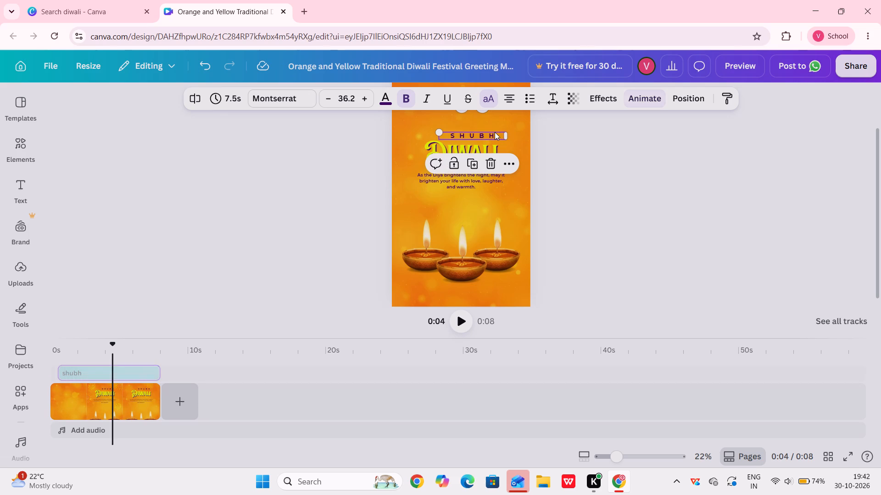
pyautogui.click(495, 132)
pyautogui.press('BackSpace')
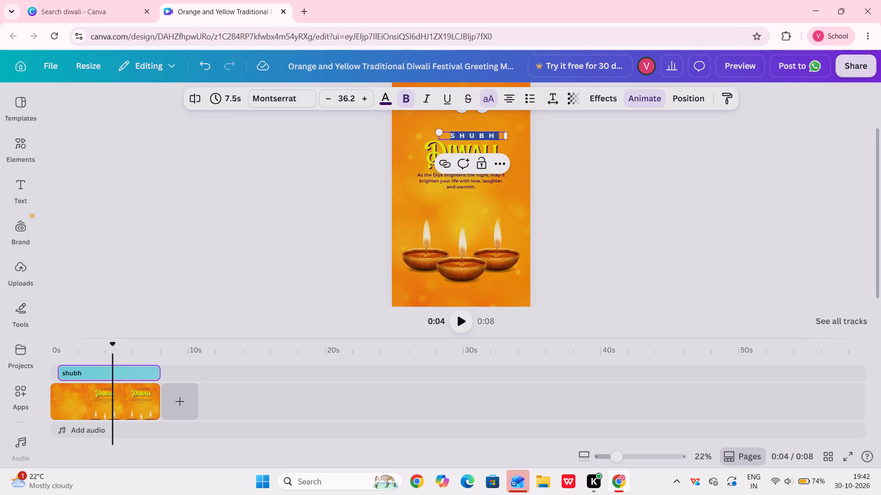
pyautogui.press('h')
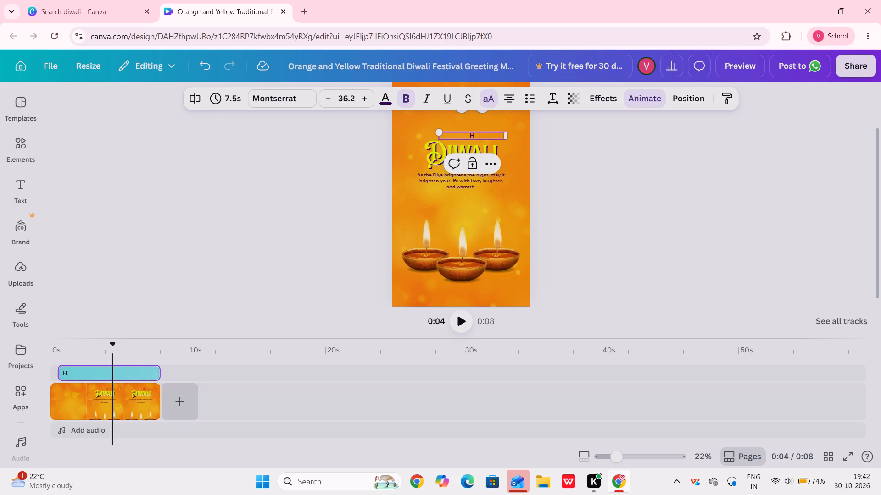
pyautogui.press('a')
pyautogui.write('pp')
pyautogui.press('y')
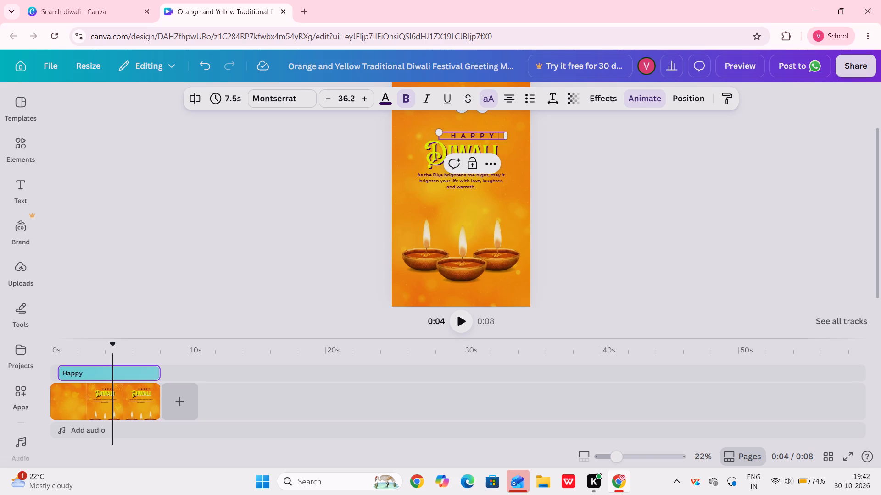
pyautogui.click(489, 206)
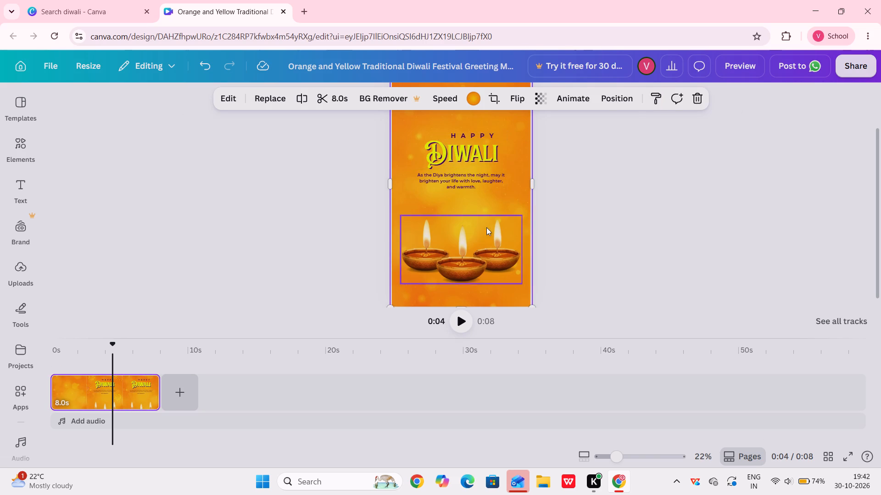
pyautogui.click(678, 230)
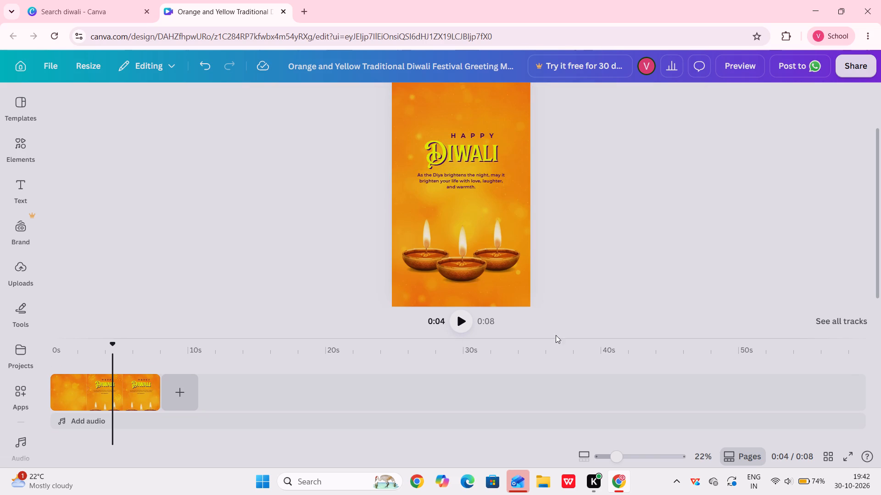
pyautogui.click(456, 322)
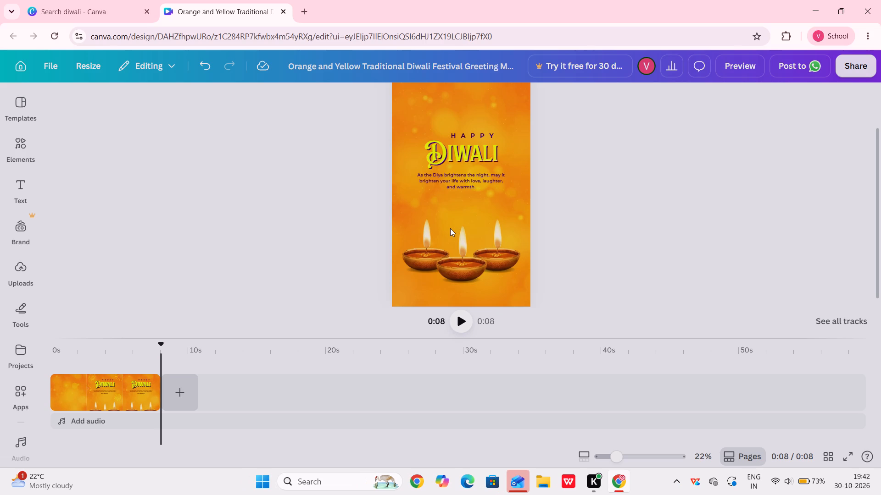
pyautogui.scroll(1, 450, 228)
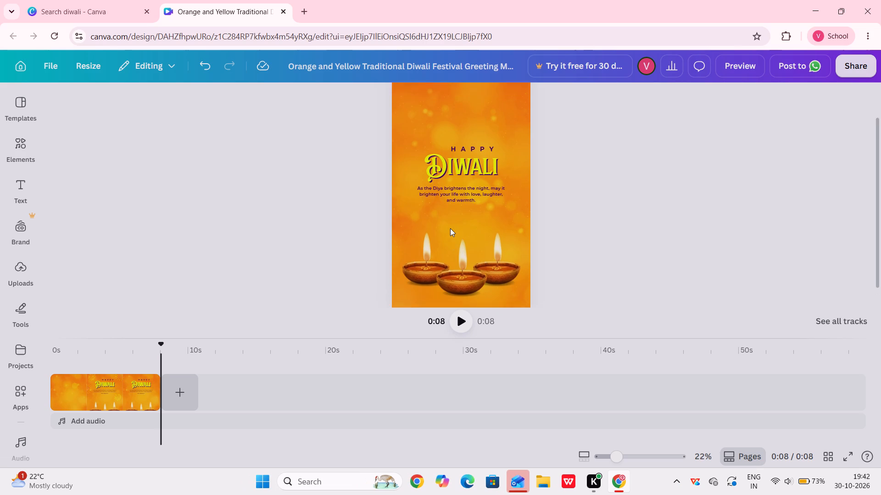
pyautogui.scroll(1, 450, 228)
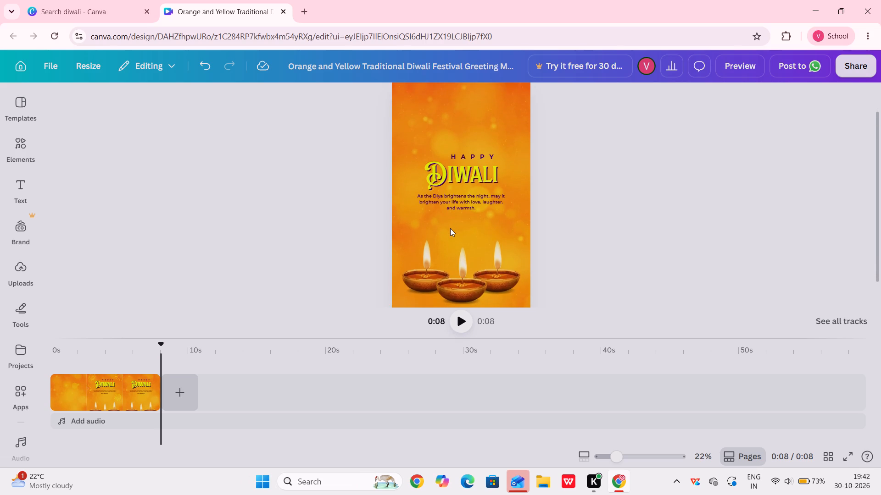
pyautogui.press('shift+super+s')
pyautogui.moveTo(394, 81); pyautogui.dragTo(545, 303)
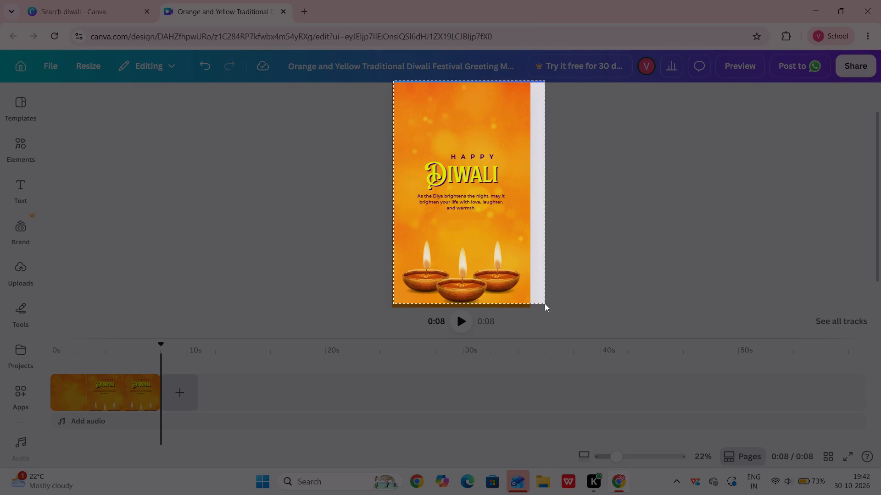
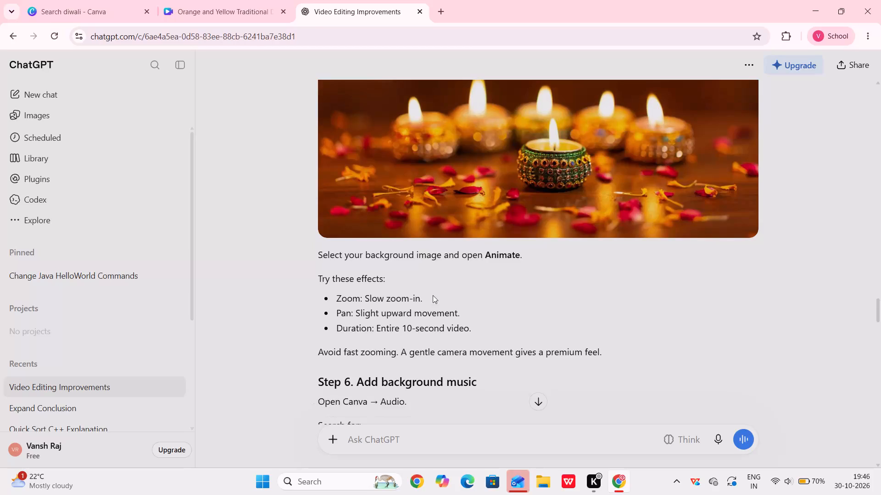
# Review the guide's diya animation, text styling and background steps, going back to the start of the Canva instructions.
pyautogui.scroll(5, 448, 280)
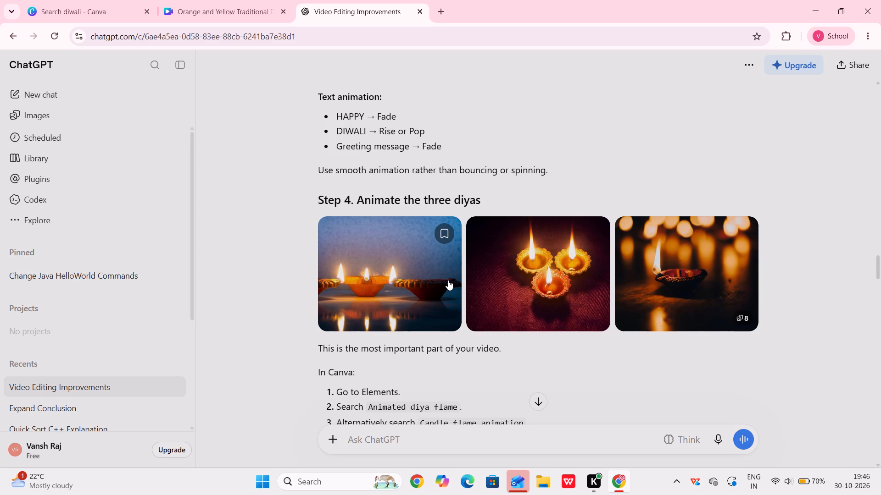
pyautogui.scroll(4, 480, 163)
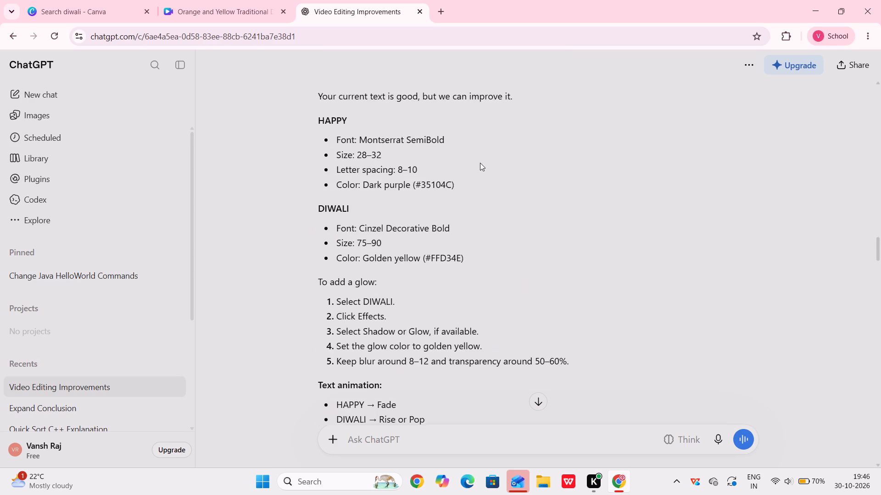
pyautogui.scroll(4, 480, 163)
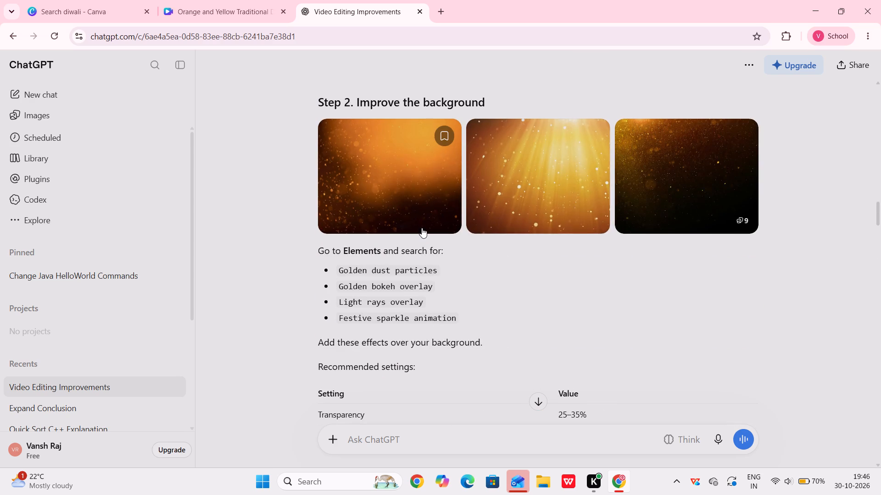
pyautogui.scroll(6, 420, 249)
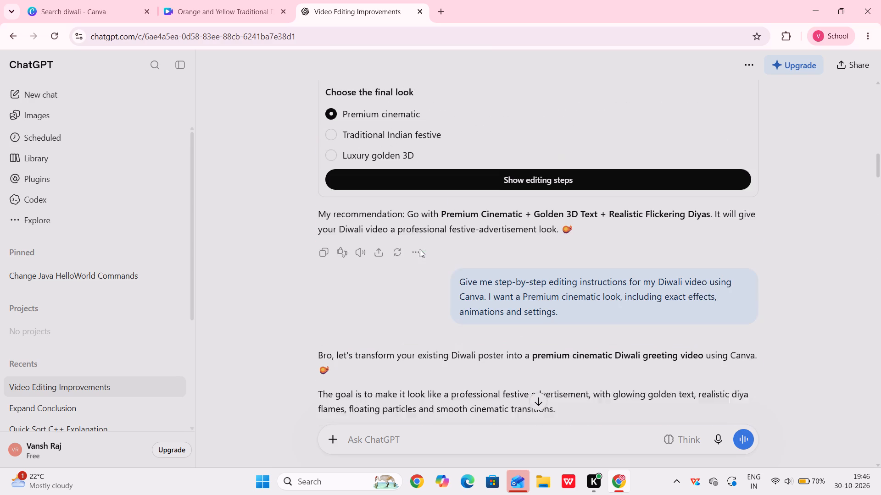
# Read the guide's project setup step with its video format and duration, and the background overlay suggestions.
pyautogui.scroll(-2, 439, 182)
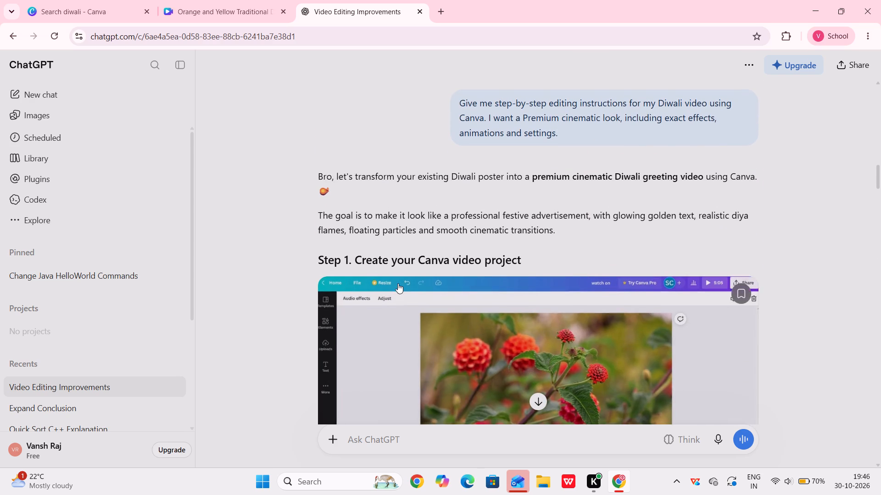
pyautogui.scroll(-5, 398, 283)
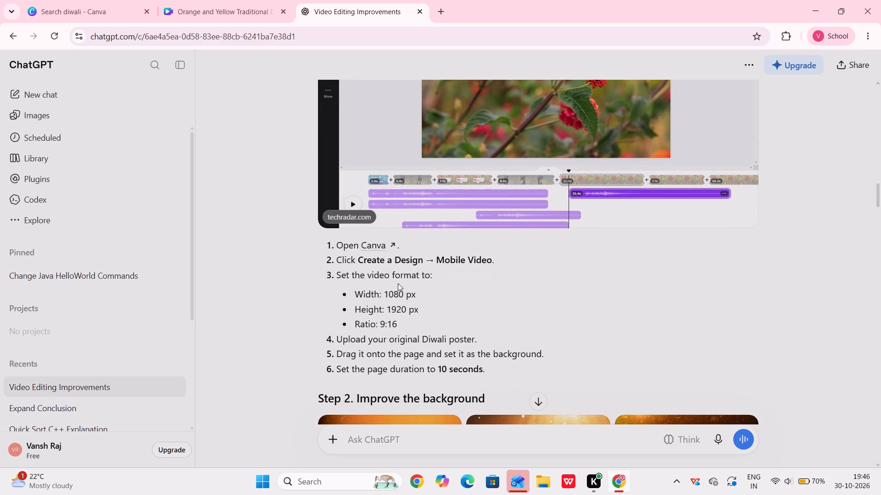
pyautogui.scroll(-1, 379, 331)
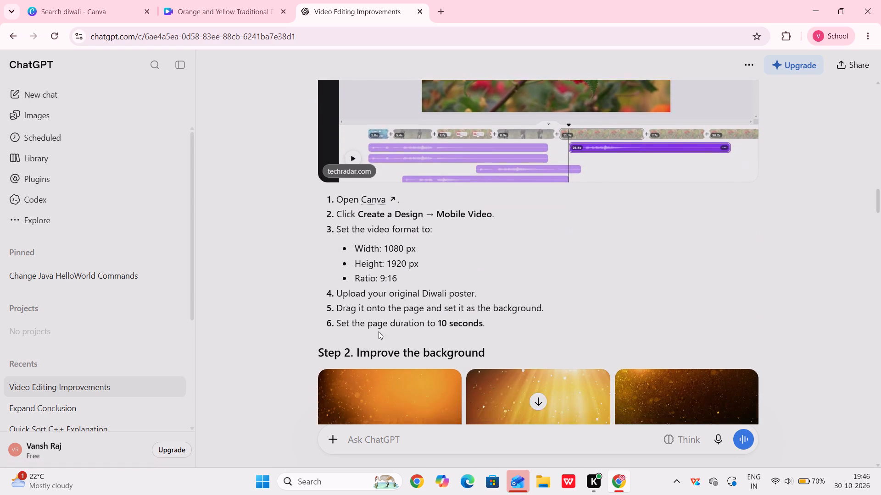
pyautogui.scroll(-3, 379, 331)
pyautogui.scroll(-1, 422, 271)
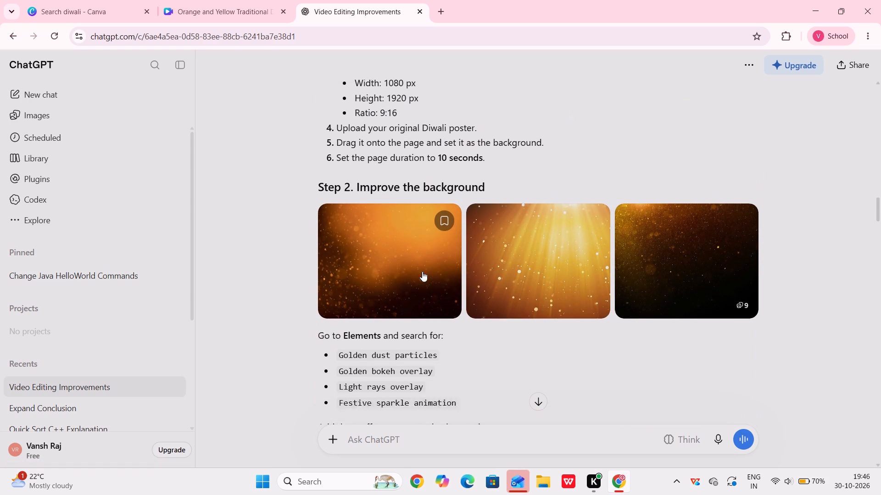
pyautogui.scroll(-1, 422, 271)
pyautogui.scroll(-1, 446, 209)
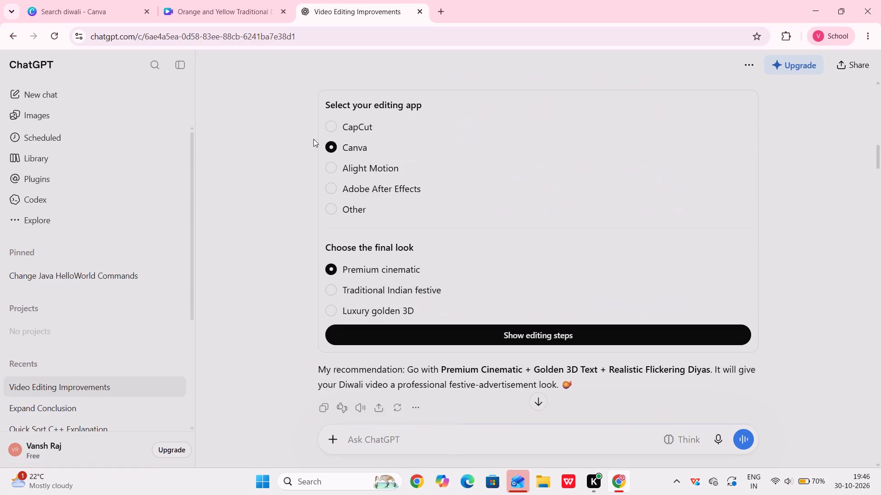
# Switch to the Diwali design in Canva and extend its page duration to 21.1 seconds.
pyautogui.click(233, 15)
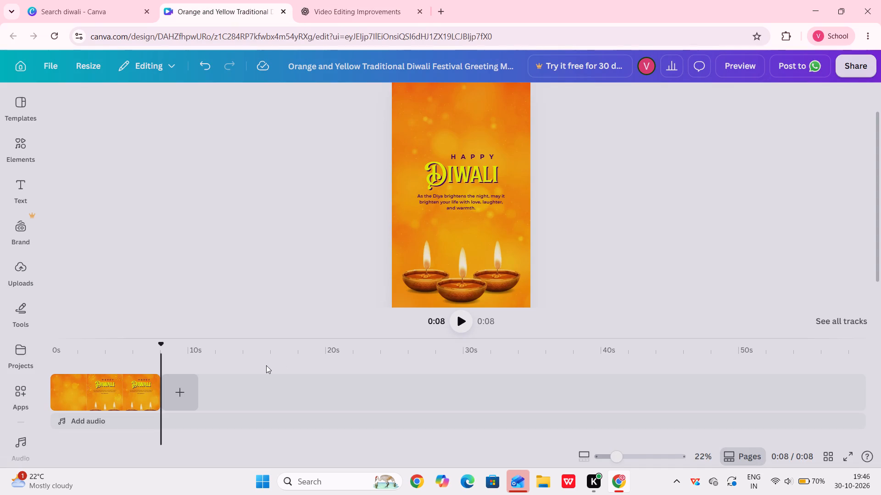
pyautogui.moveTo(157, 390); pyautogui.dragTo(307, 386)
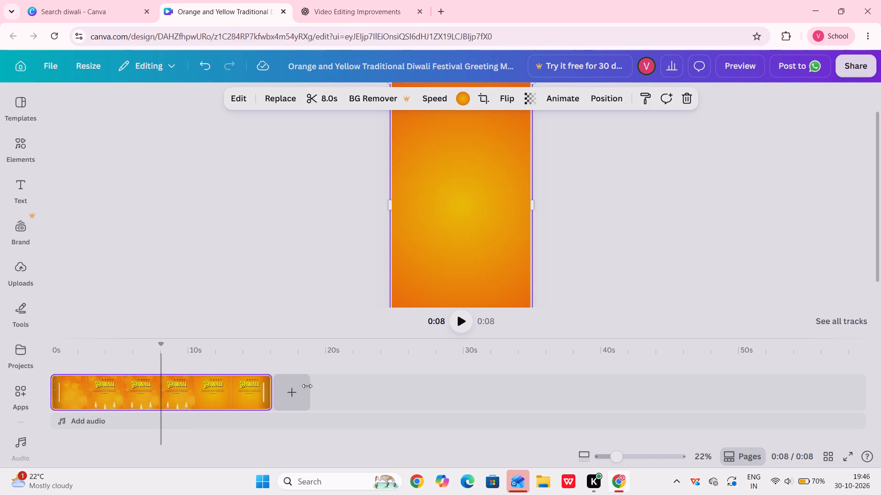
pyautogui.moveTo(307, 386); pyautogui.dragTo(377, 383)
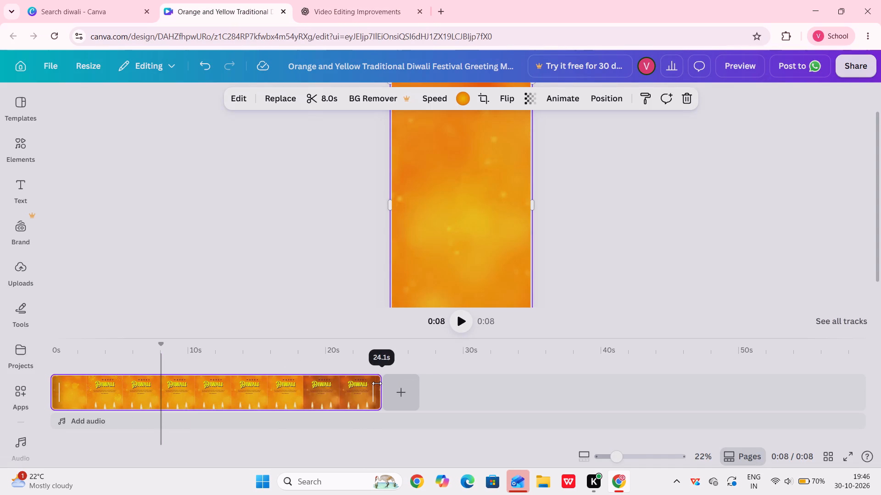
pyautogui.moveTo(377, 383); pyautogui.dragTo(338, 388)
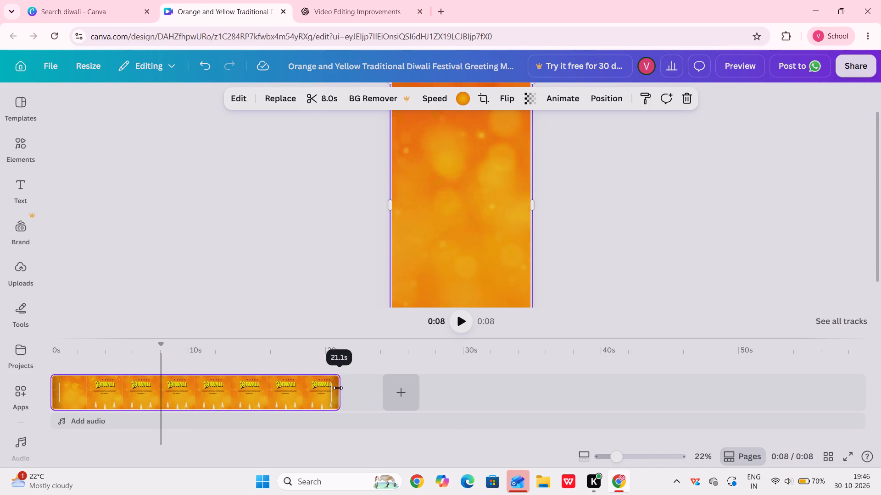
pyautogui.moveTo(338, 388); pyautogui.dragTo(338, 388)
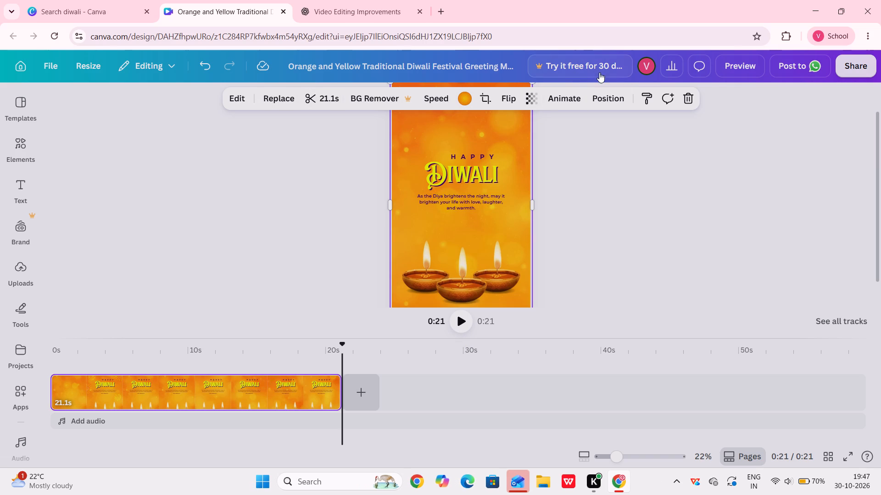
# Browse the Animate effects for the background video, from Featured and Reveal to the Suggested and Add-on effects.
pyautogui.click(557, 98)
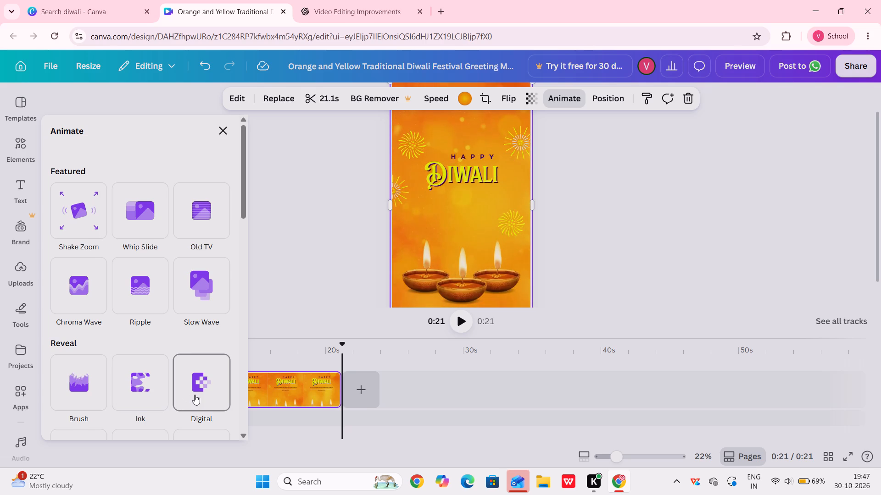
pyautogui.scroll(-1, 195, 395)
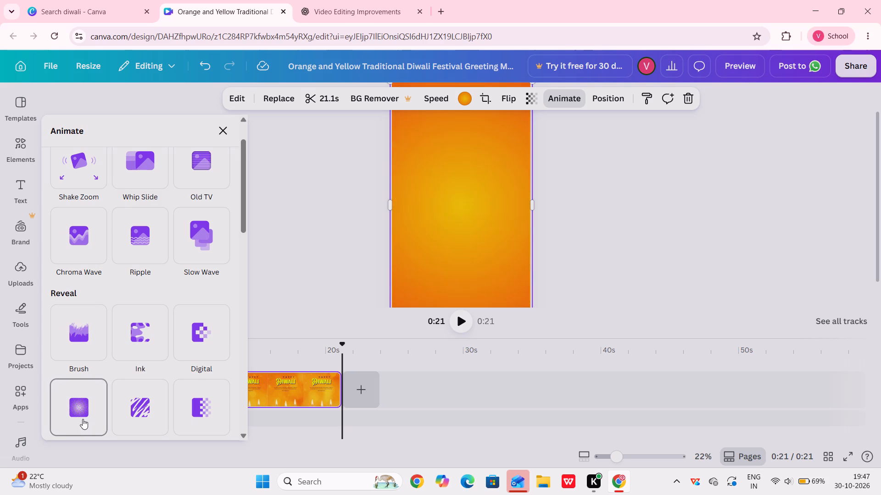
pyautogui.scroll(-2, 83, 419)
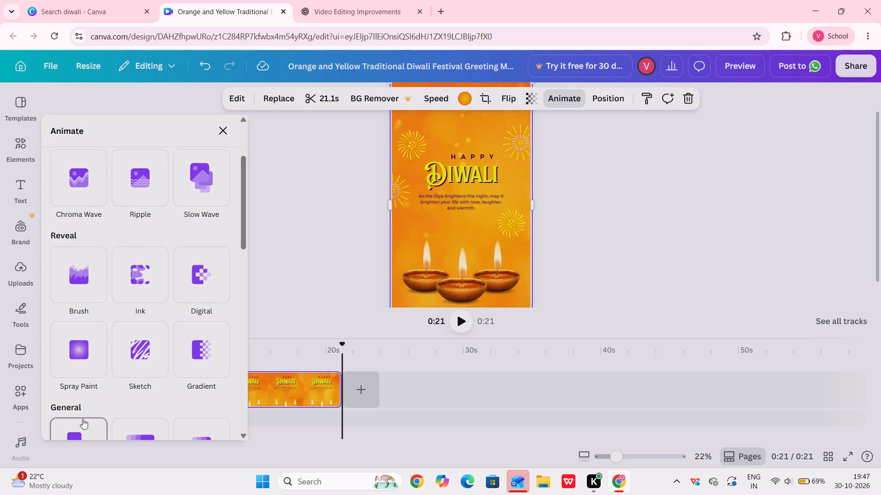
pyautogui.scroll(-2, 83, 419)
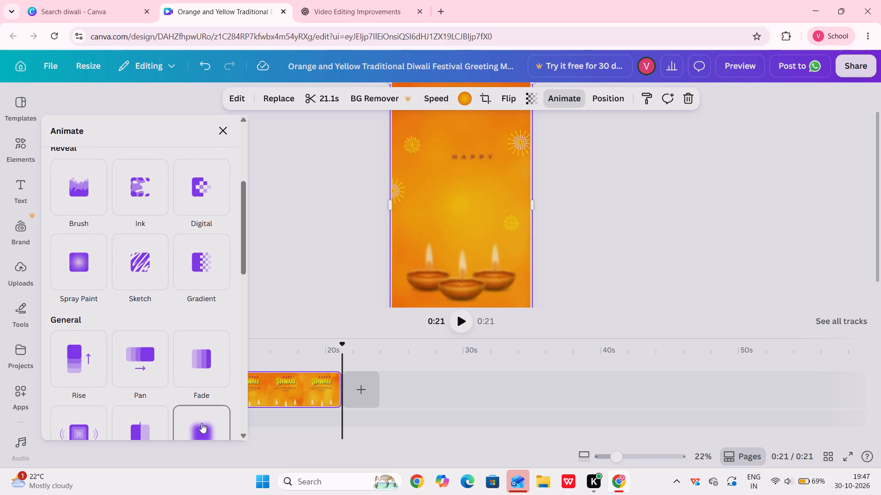
pyautogui.scroll(-3, 201, 423)
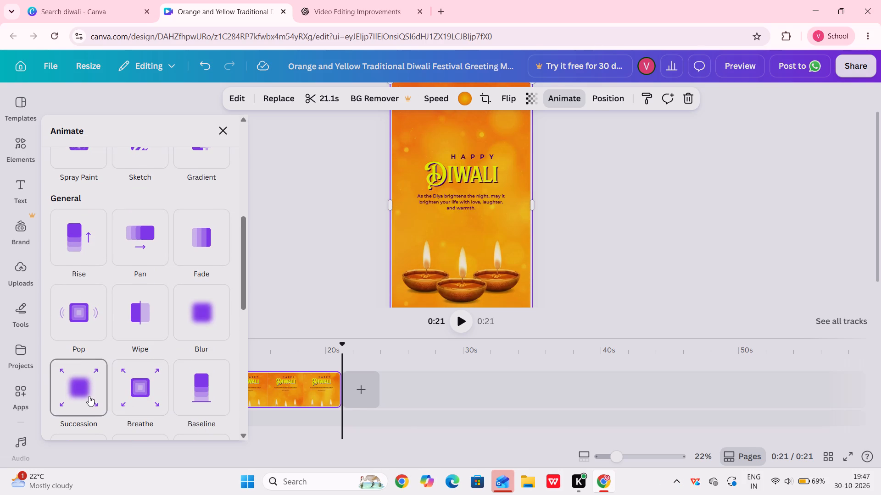
pyautogui.scroll(-2, 89, 396)
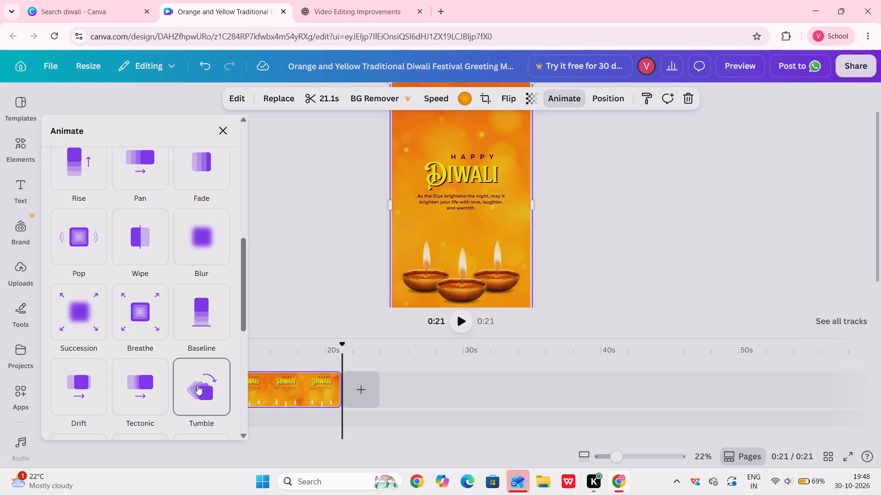
pyautogui.scroll(-1, 197, 385)
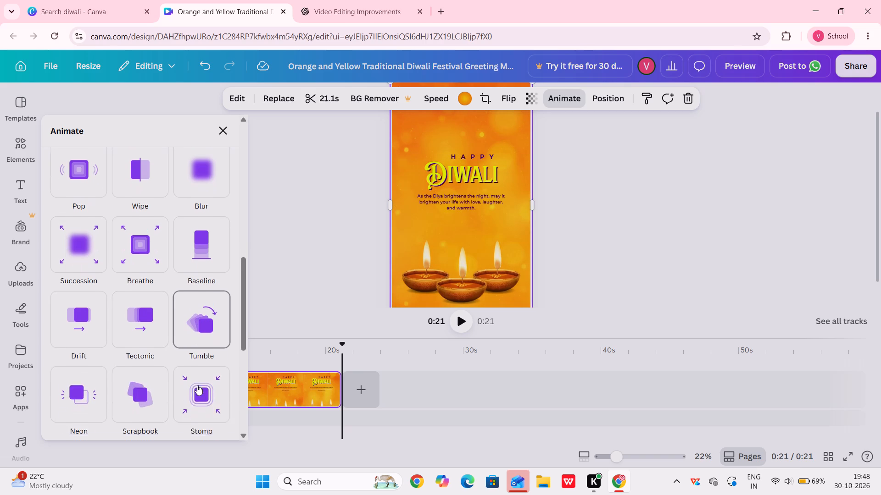
pyautogui.scroll(-1, 197, 385)
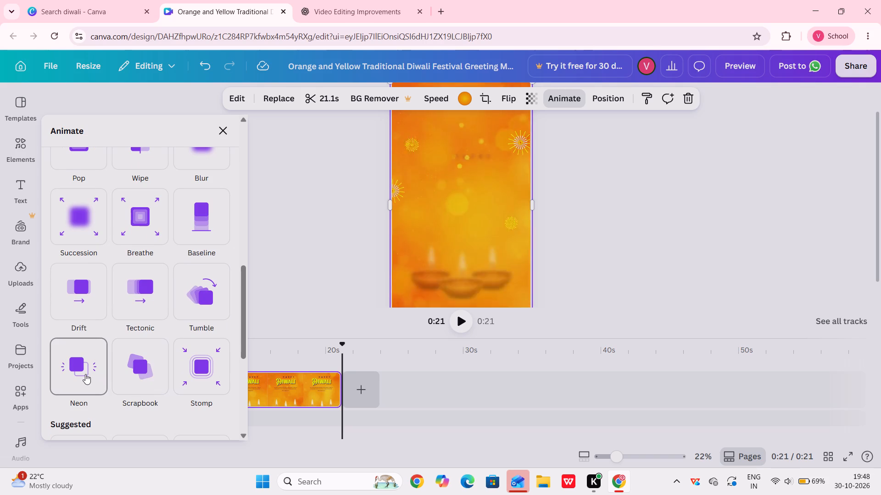
pyautogui.scroll(-2, 85, 374)
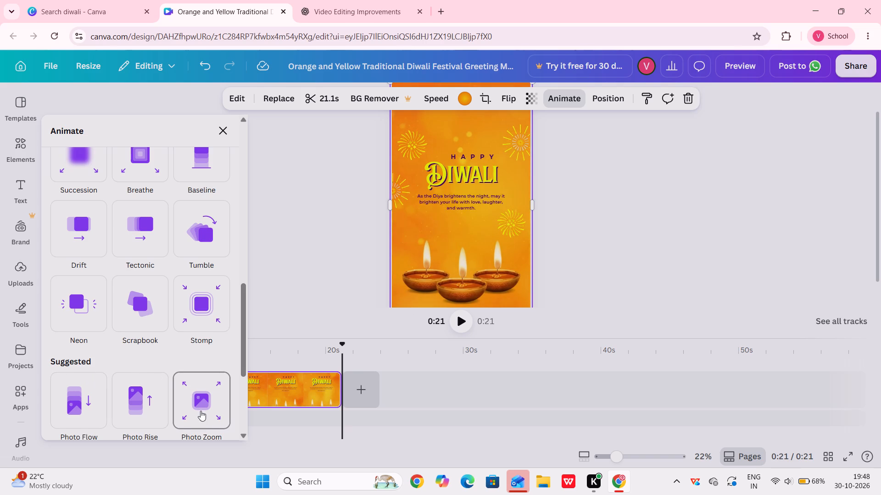
pyautogui.scroll(-3, 201, 411)
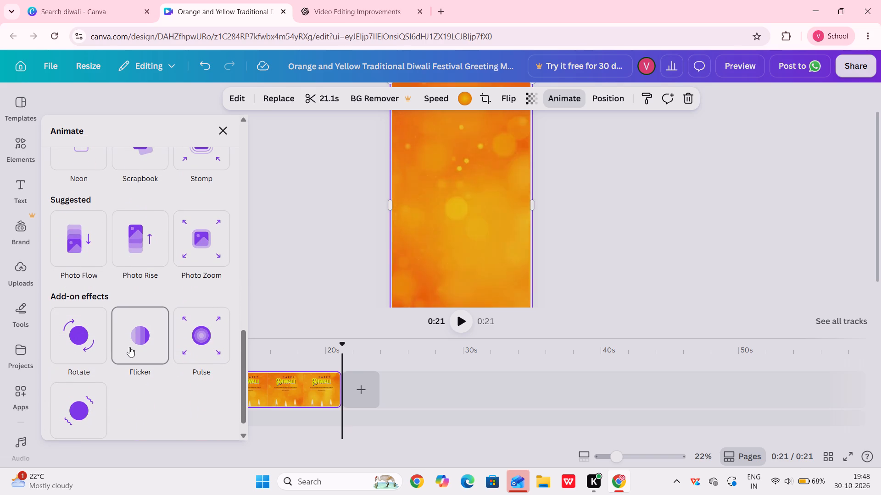
pyautogui.scroll(6, 148, 346)
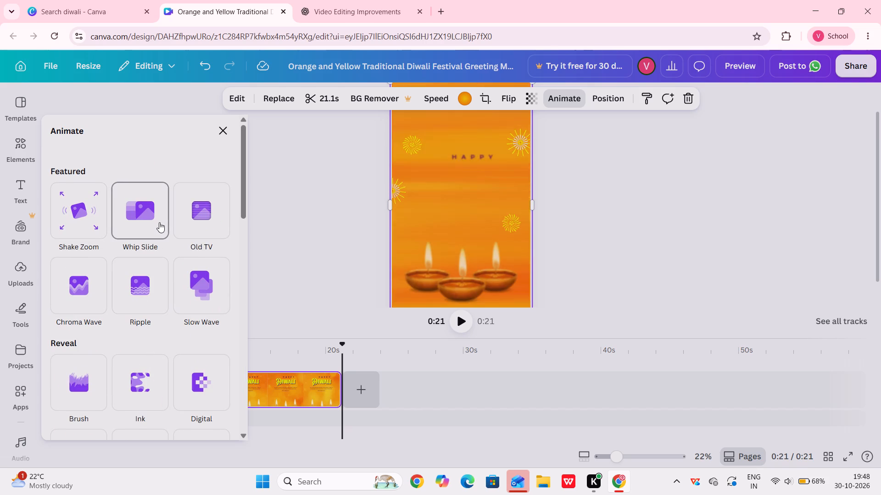
pyautogui.click(314, 188)
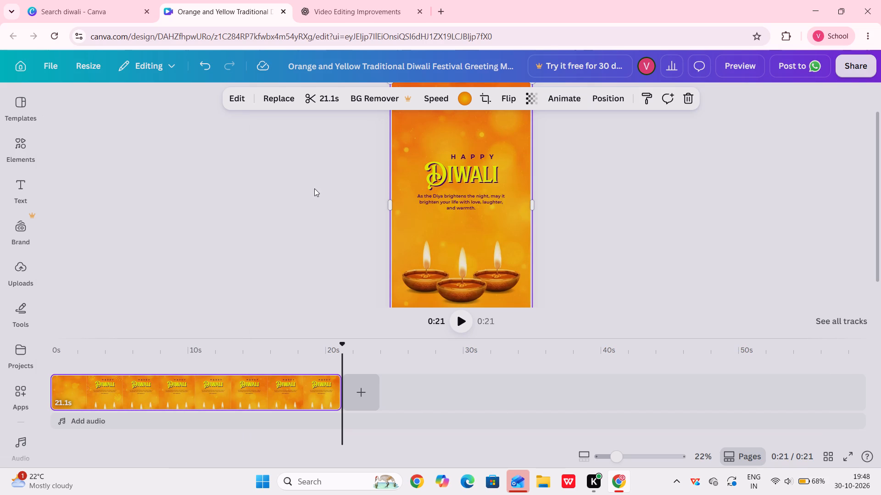
# Play the extended Diwali video to check how it runs.
pyautogui.click(463, 323)
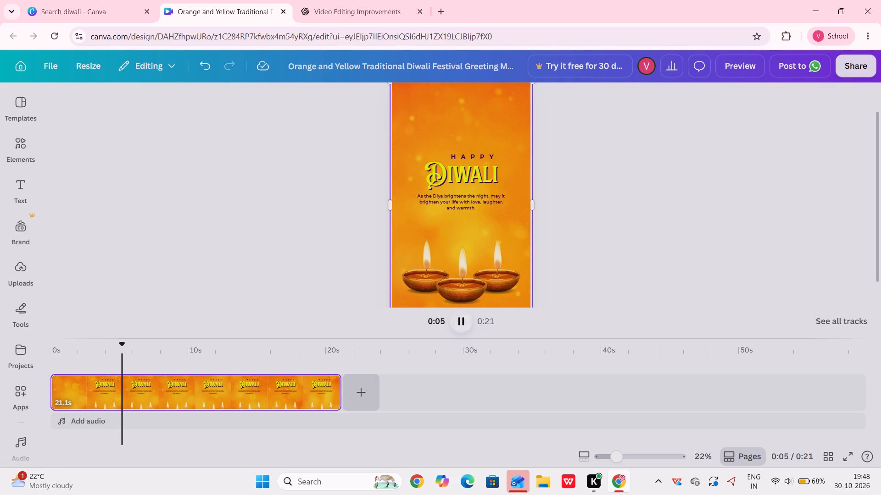
# Shorten the Diwali page's duration on the timeline to 8.9 seconds.
pyautogui.moveTo(337, 387); pyautogui.dragTo(184, 391)
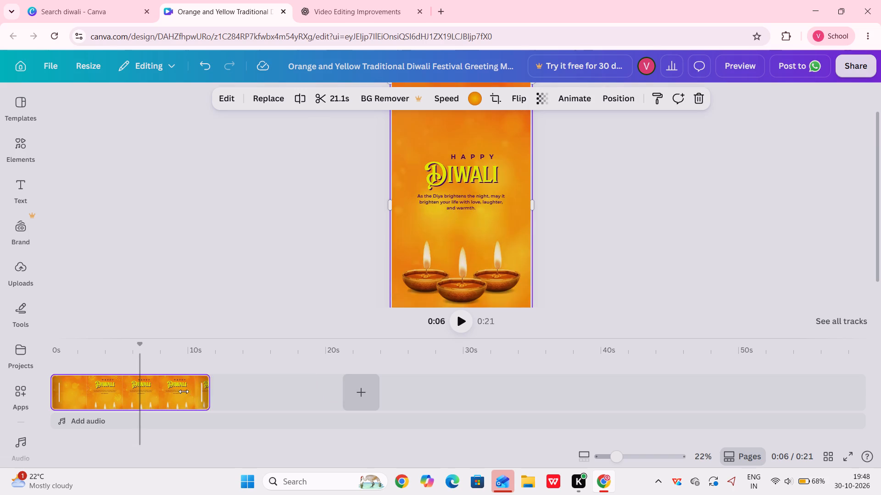
pyautogui.moveTo(184, 391); pyautogui.dragTo(169, 390)
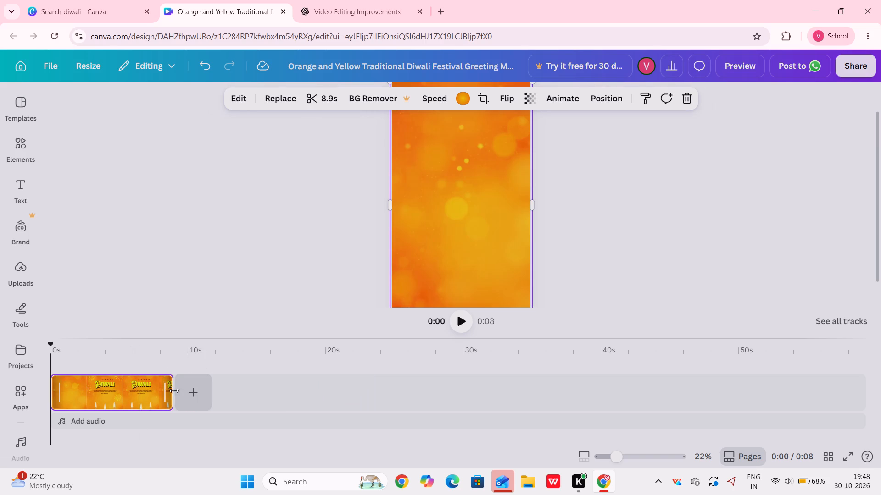
# Play the shortened video through to its end to check it.
pyautogui.click(461, 318)
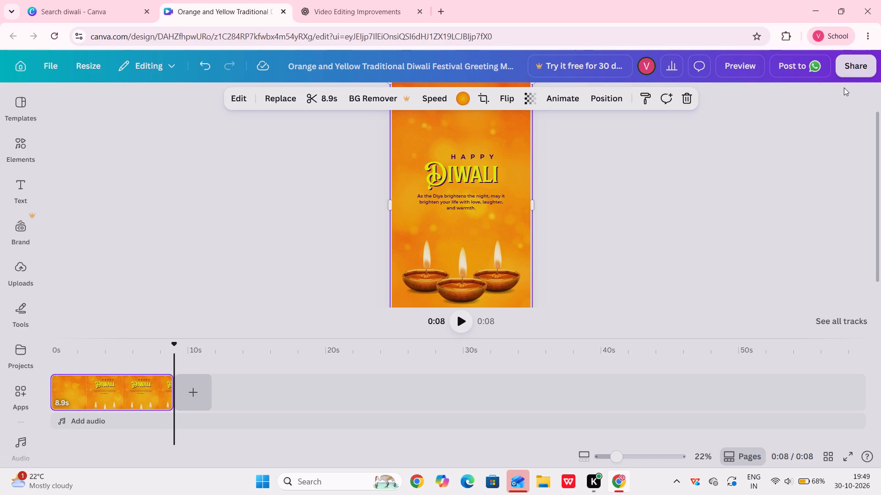
# Download the Diwali design as an MP4 video at 1080p quality.
pyautogui.click(849, 69)
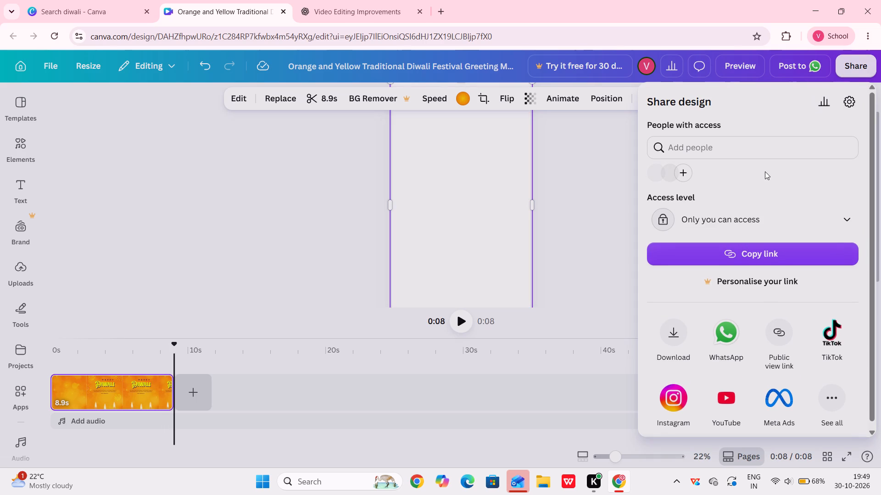
pyautogui.click(677, 332)
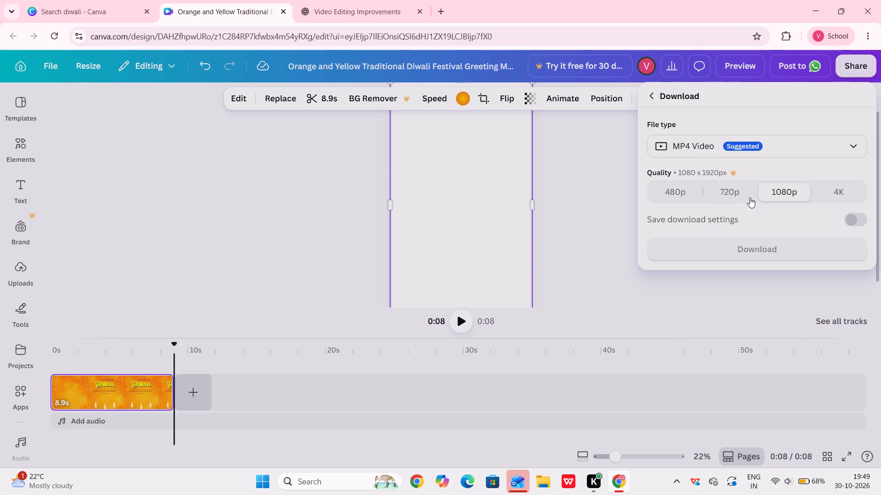
pyautogui.click(760, 256)
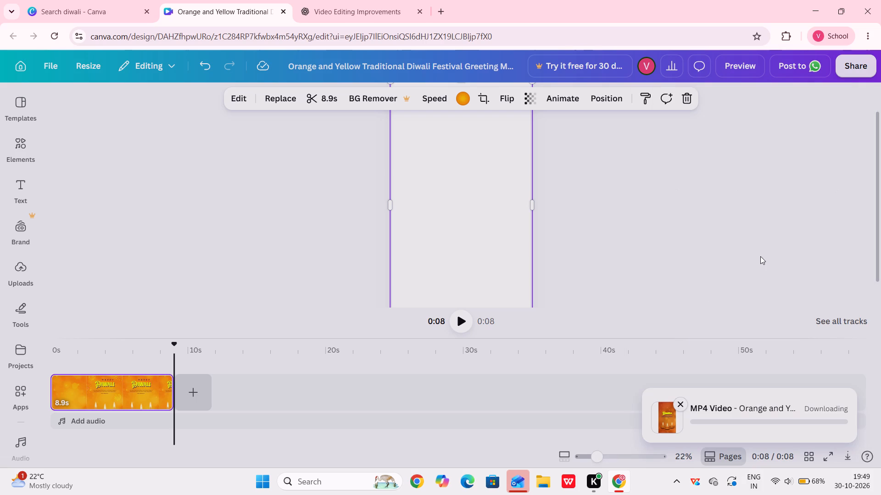
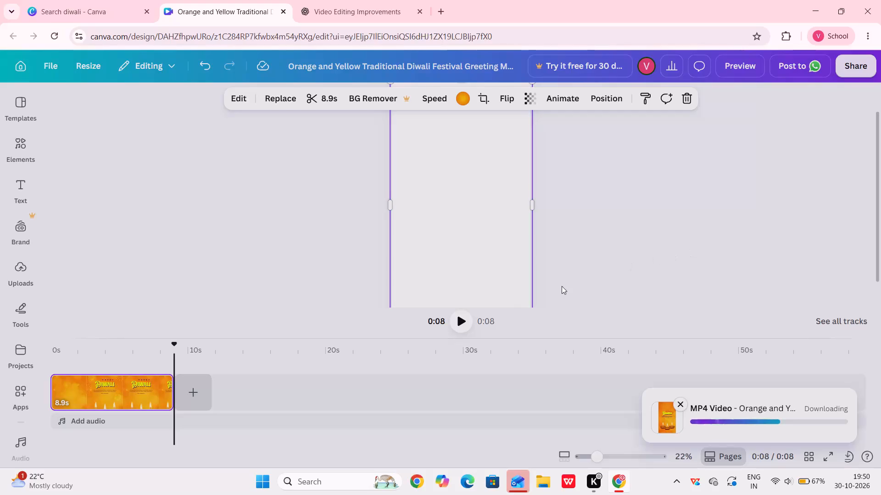
# Replay the Diwali video from the start to review it while the MP4 export is running.
pyautogui.click(467, 325)
pyautogui.click(467, 325)
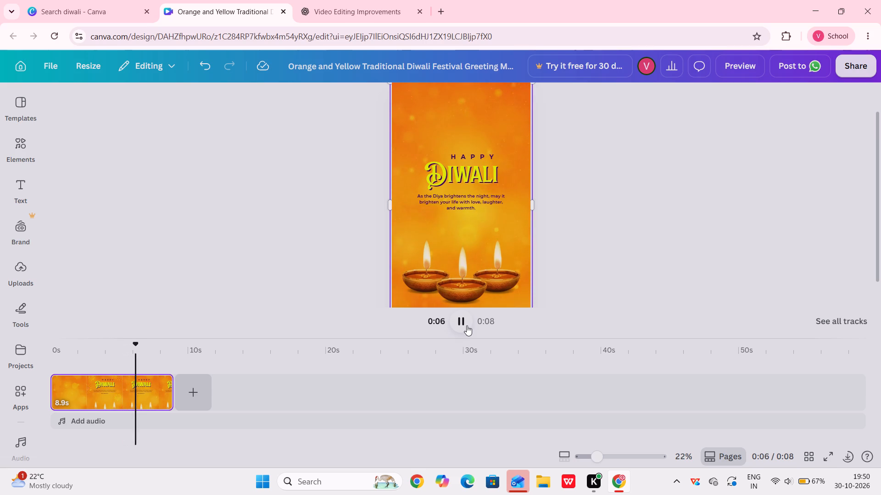
# Check the progress of the Diwali design's MP4 download.
pyautogui.click(845, 459)
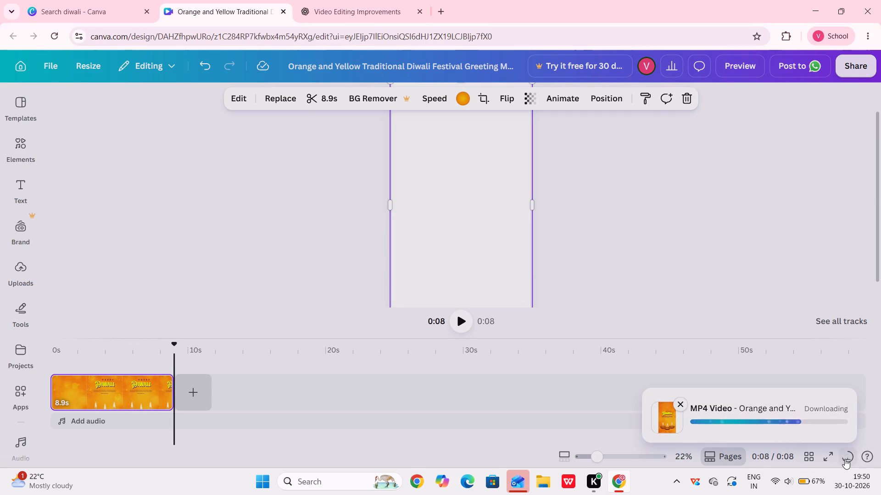
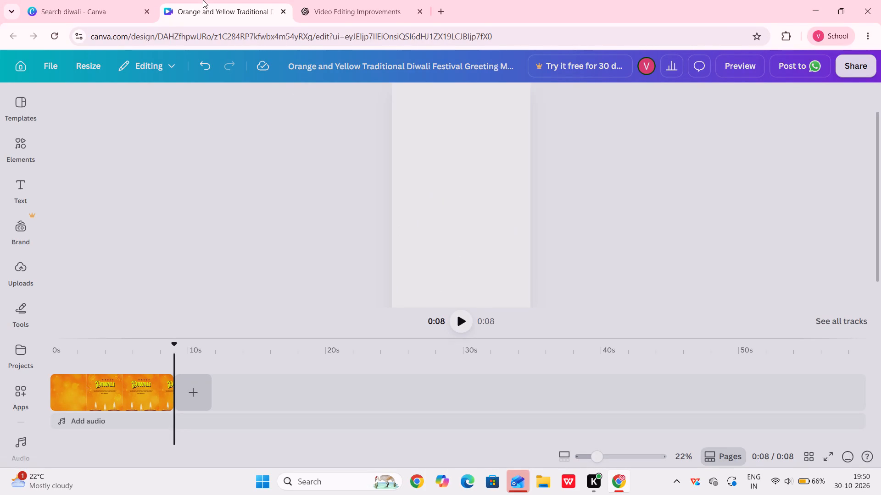
# Close the orange and yellow Diwali template preview and open Canva's general Templates page from the home page.
pyautogui.click(81, 3)
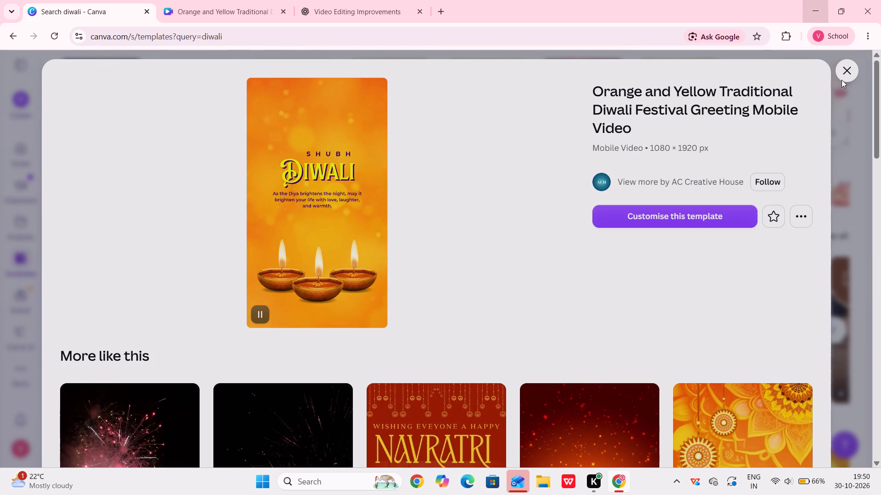
pyautogui.click(847, 74)
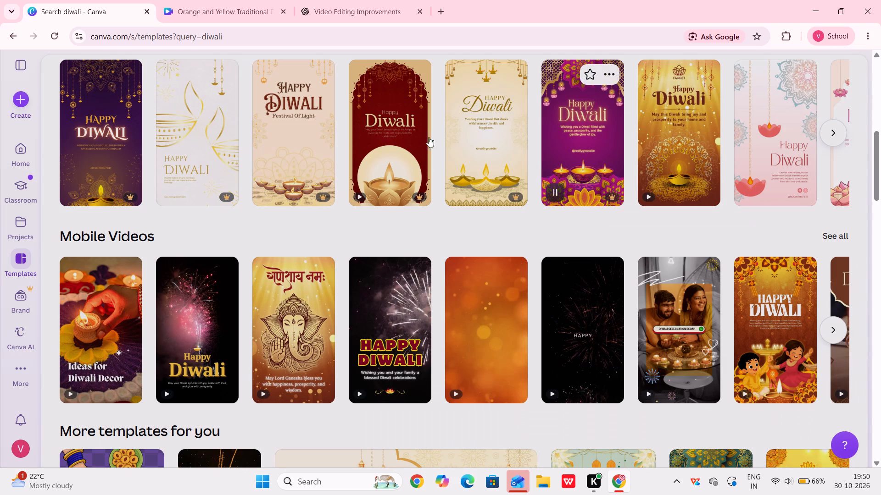
pyautogui.scroll(6, 417, 177)
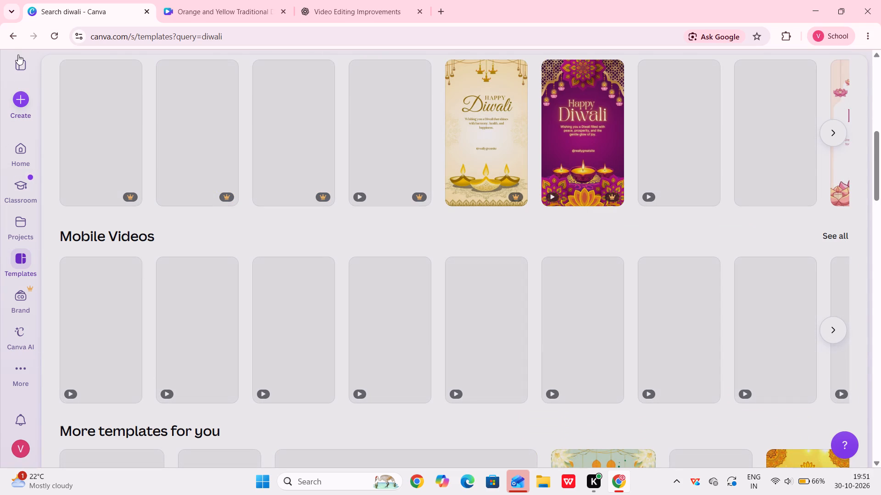
pyautogui.click(19, 161)
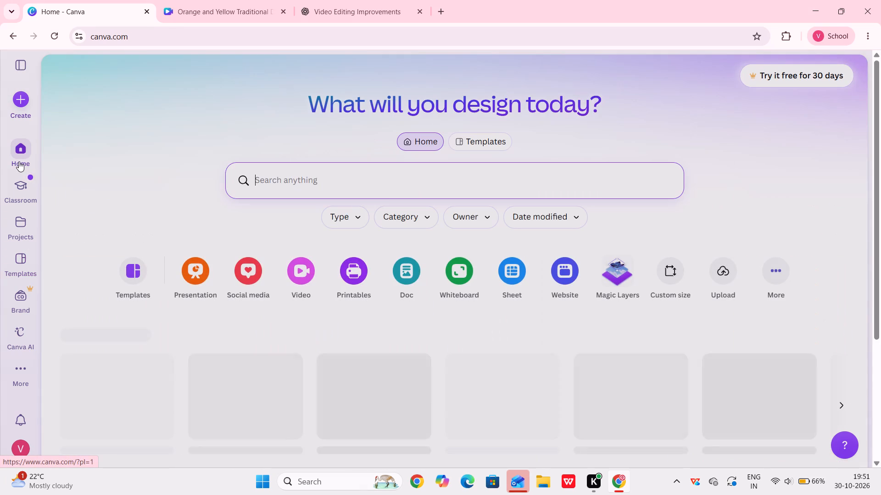
pyautogui.scroll(-4, 154, 302)
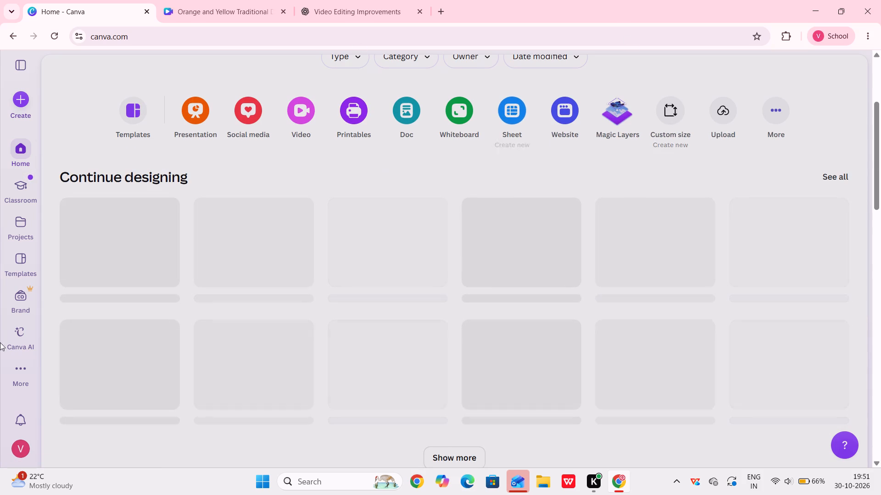
pyautogui.click(135, 121)
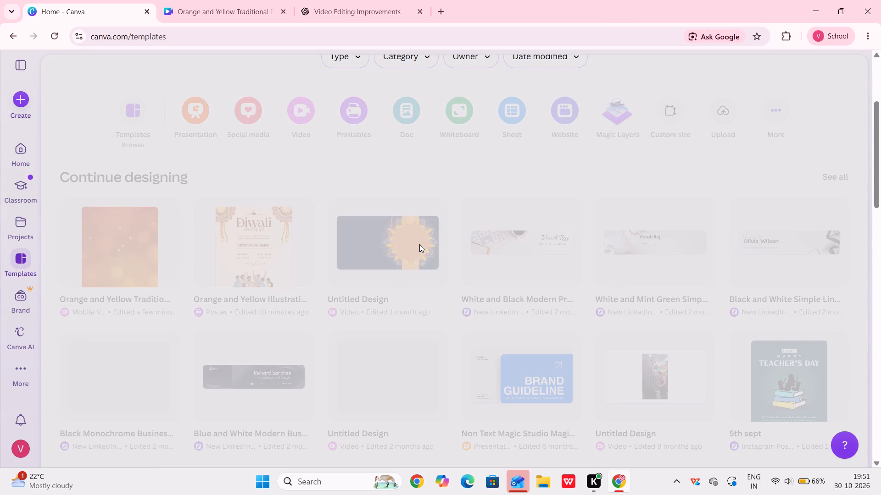
# Browse the recommended, trending and suggested templates for another Diwali design to customise.
pyautogui.click(419, 162)
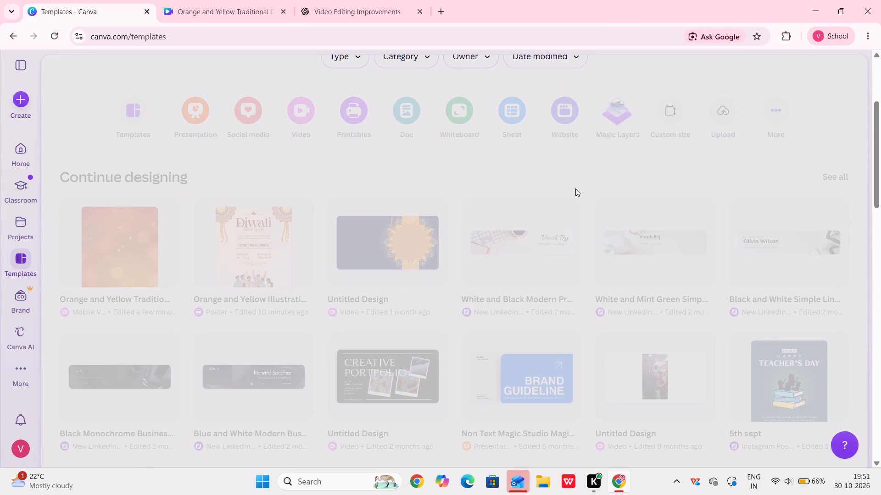
pyautogui.scroll(2, 548, 181)
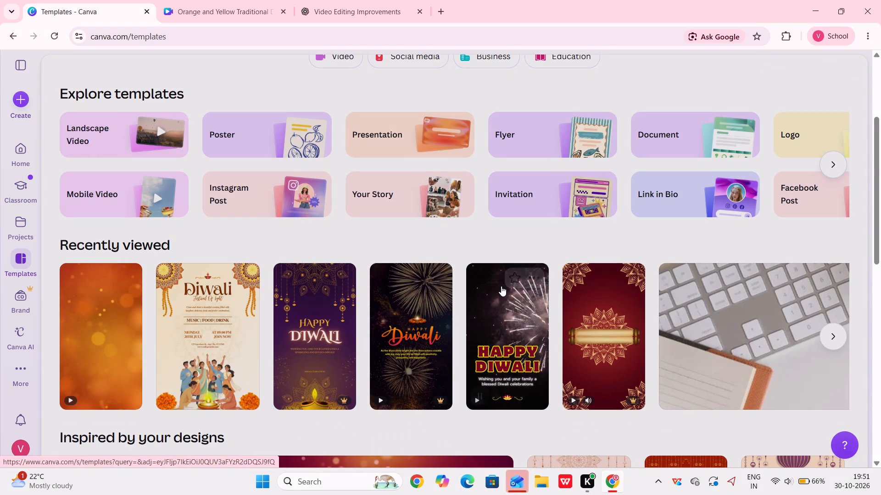
pyautogui.scroll(-6, 501, 286)
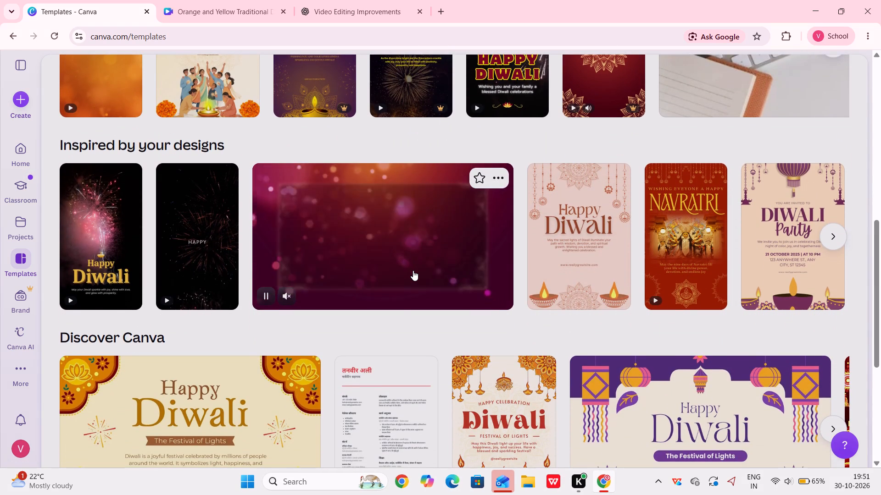
pyautogui.scroll(-3, 510, 327)
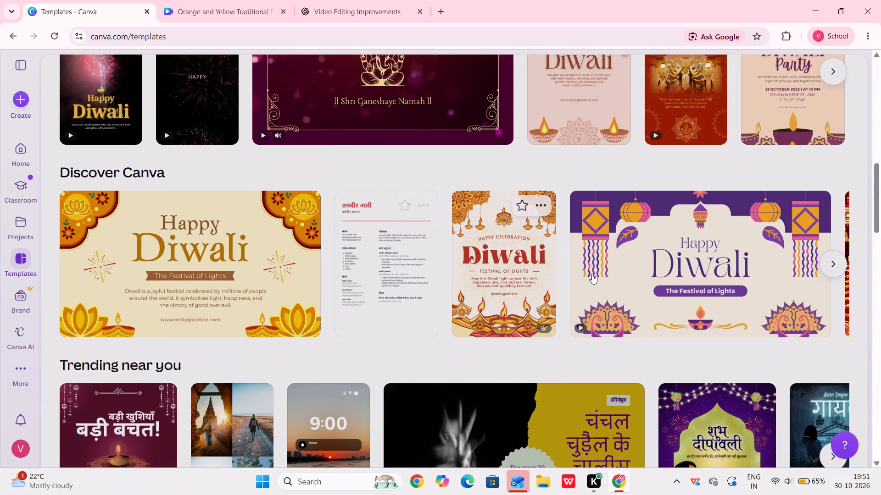
pyautogui.scroll(-6, 592, 274)
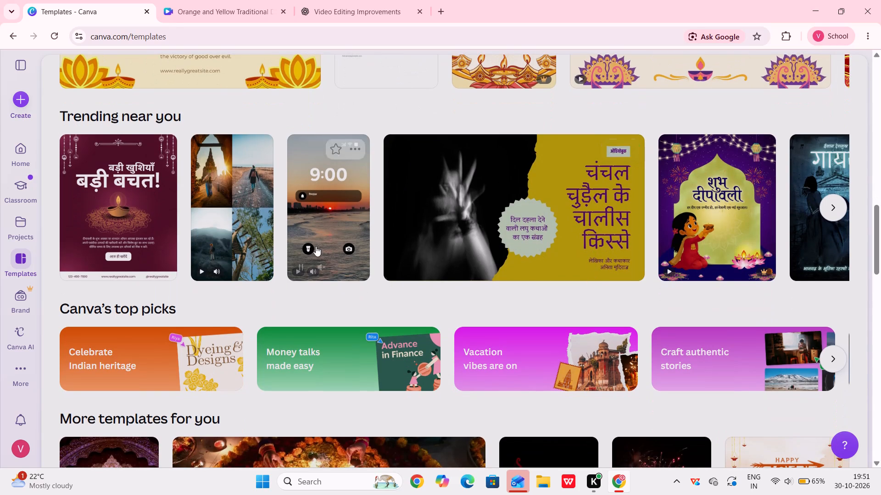
pyautogui.scroll(-2, 445, 248)
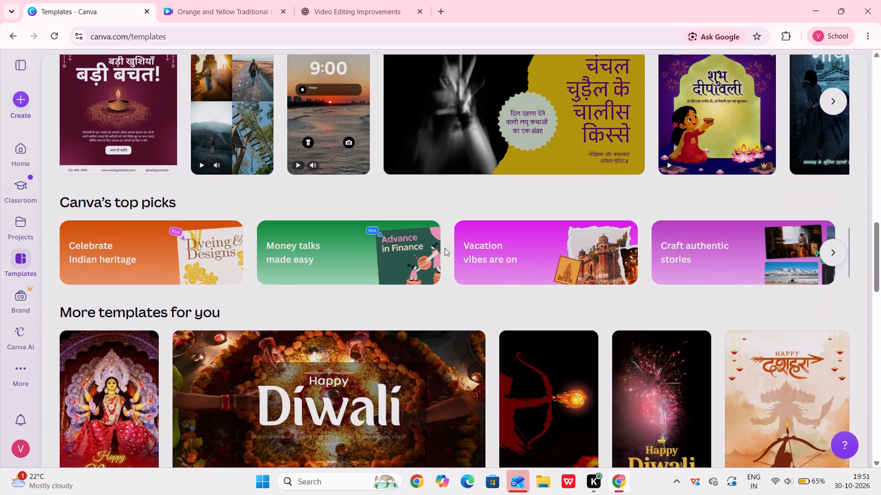
pyautogui.scroll(-4, 457, 316)
pyautogui.scroll(-2, 525, 346)
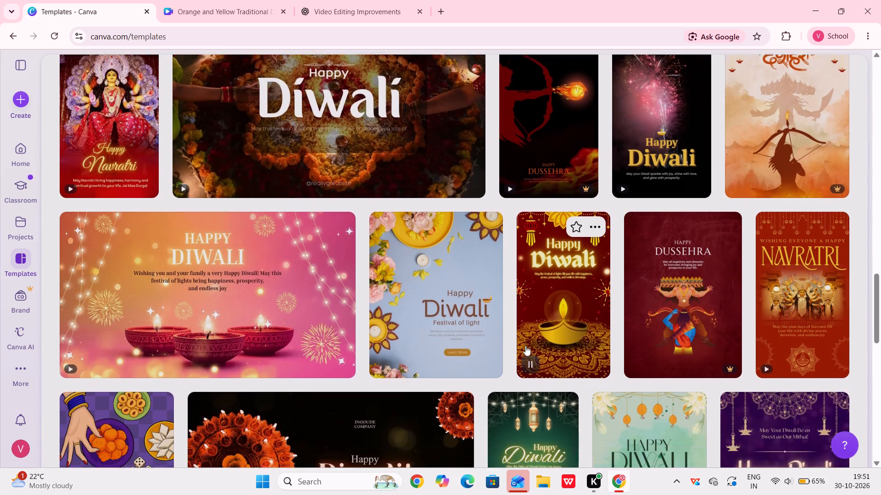
pyautogui.scroll(-4, 525, 346)
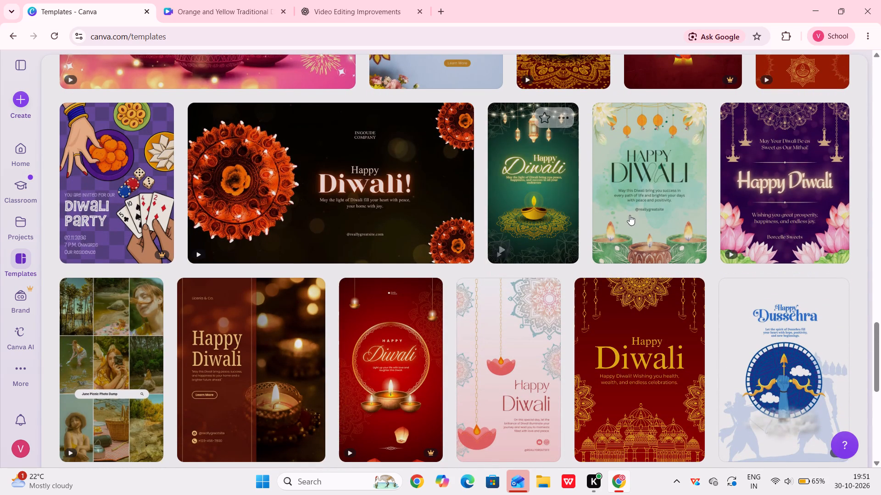
pyautogui.scroll(-11, 630, 215)
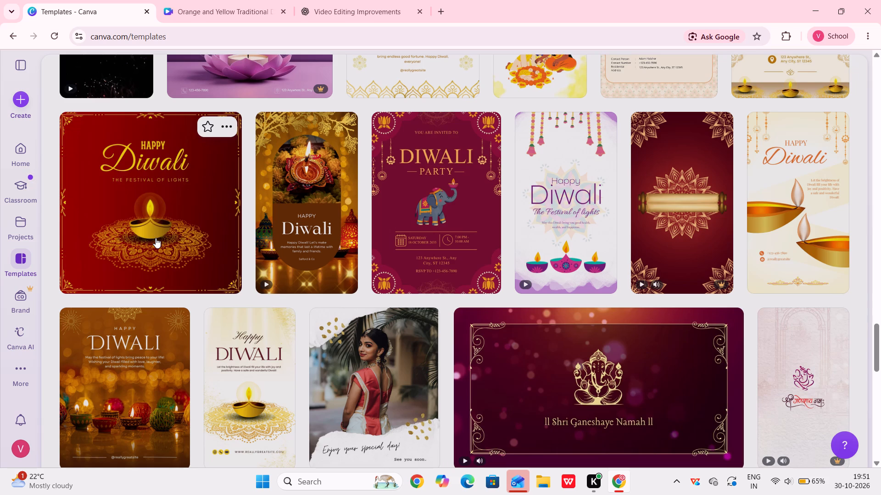
# Open the Maroon Gold and Cream Festive Diwali Party Invitation template for customising.
pyautogui.click(416, 203)
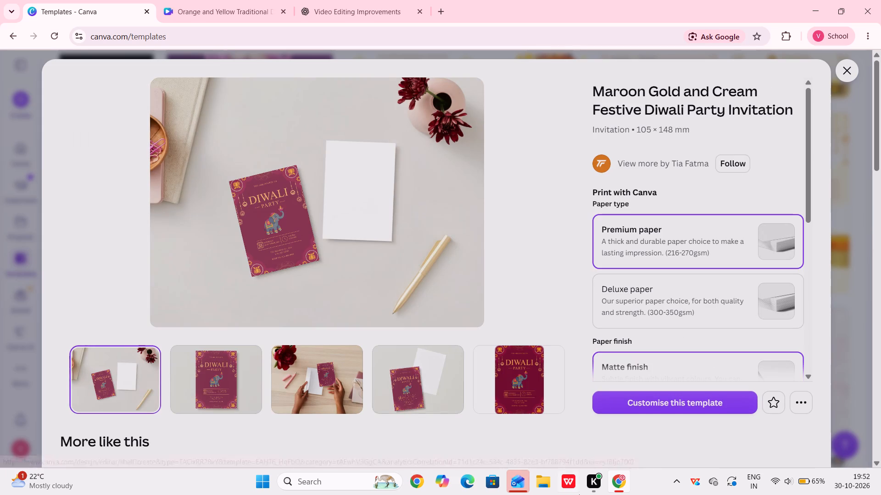
pyautogui.click(653, 399)
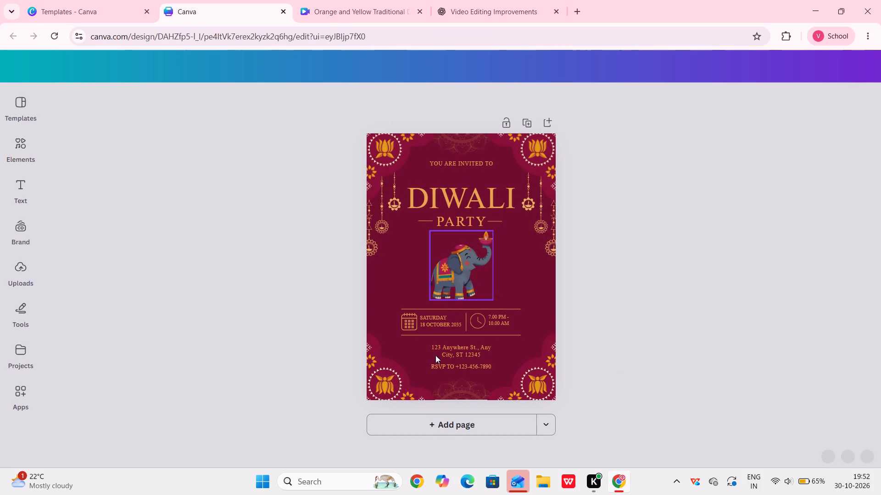
# Replace the date line under SATURDAY on the invitation with 7 NOV.
pyautogui.click(451, 327)
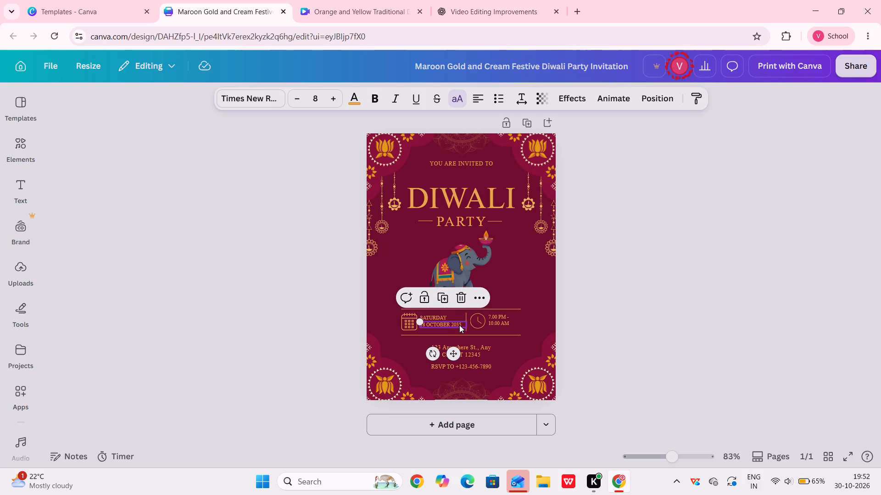
pyautogui.click(459, 325)
pyautogui.press('BackSpace')
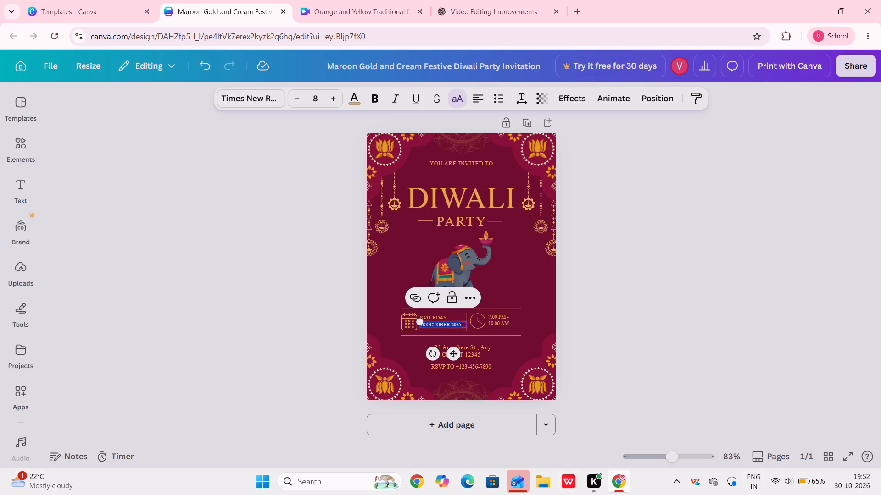
pyautogui.press('7')
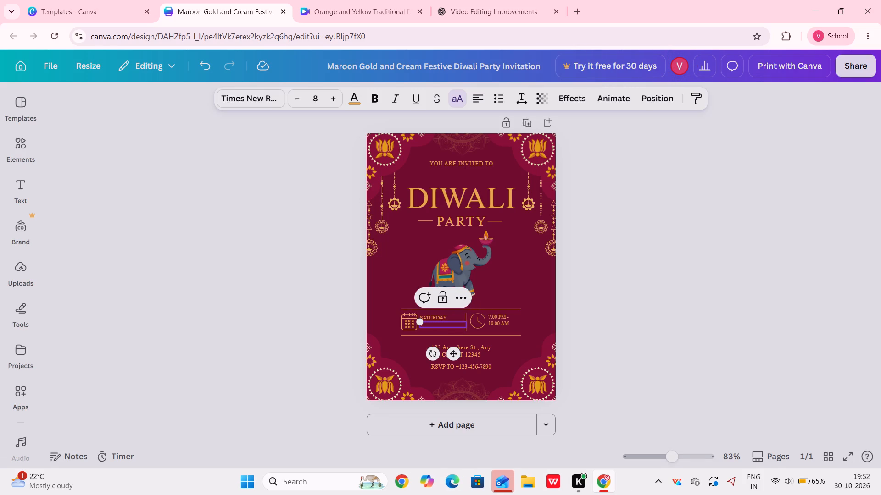
pyautogui.press('space')
pyautogui.write('no')
pyautogui.press('v')
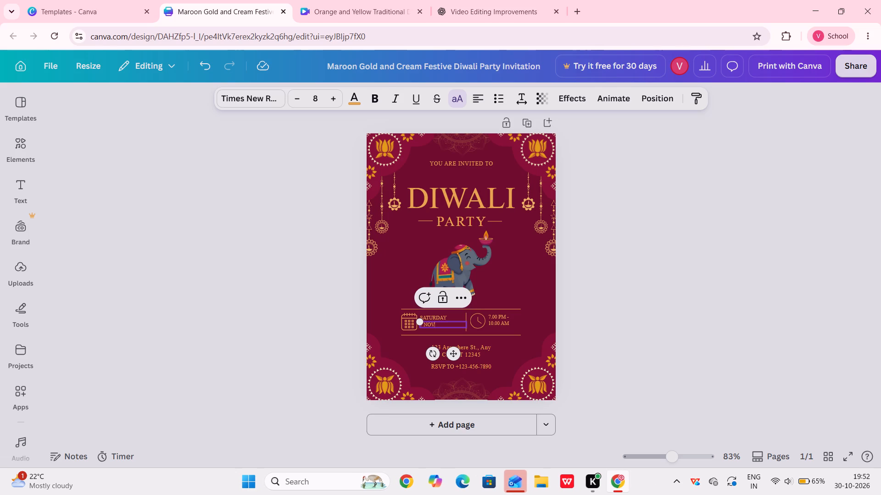
# Look up the spelling of November in a new browser tab and return to the invitation.
pyautogui.click(577, 11)
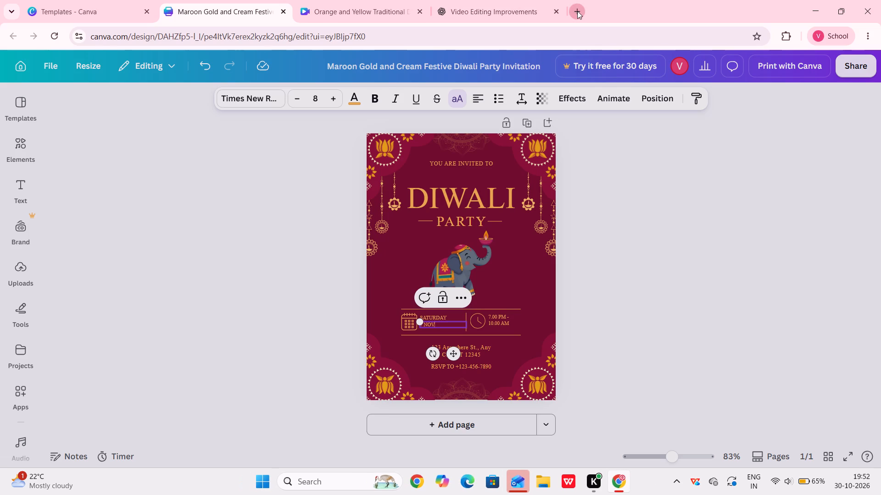
pyautogui.write('no')
pyautogui.write('ve')
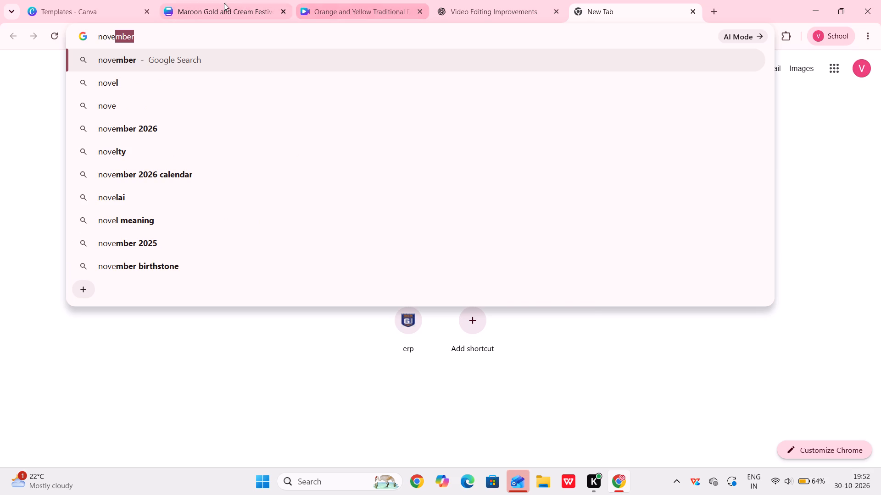
pyautogui.click(205, 6)
# Complete the invitation's date line as 7 NOVEMEBER 2026, rechecking the month's spelling in the search tab before adding the year.
pyautogui.press('e')
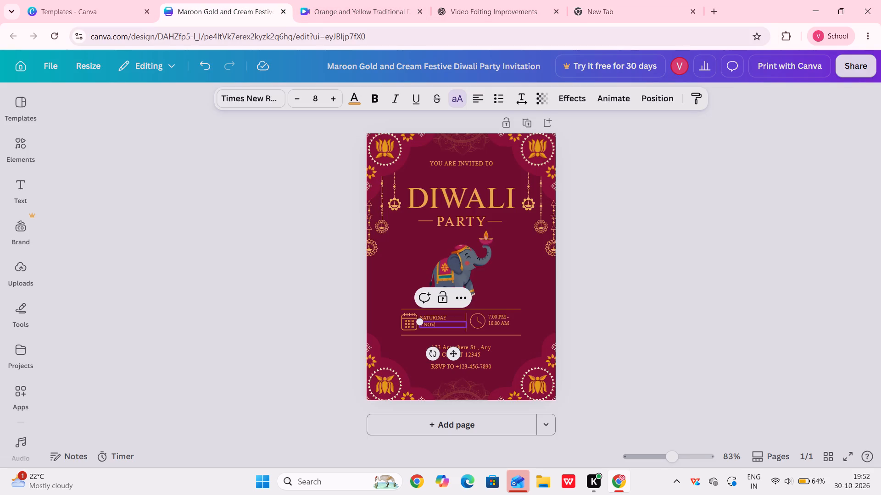
pyautogui.write('me')
pyautogui.write('ber')
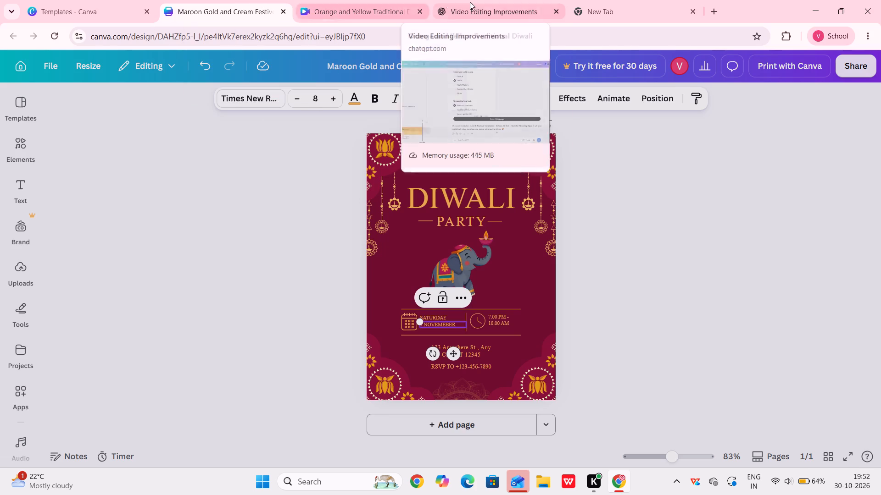
pyautogui.click(586, 8)
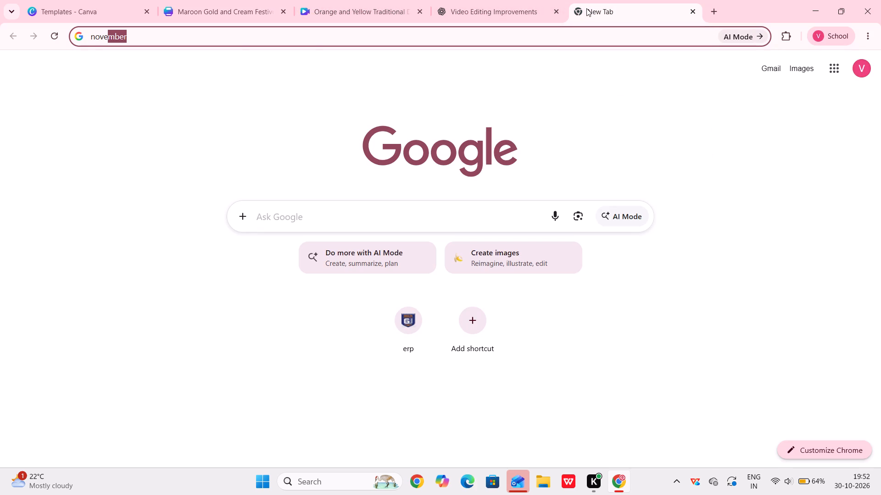
pyautogui.hscroll(-1, 387, 3)
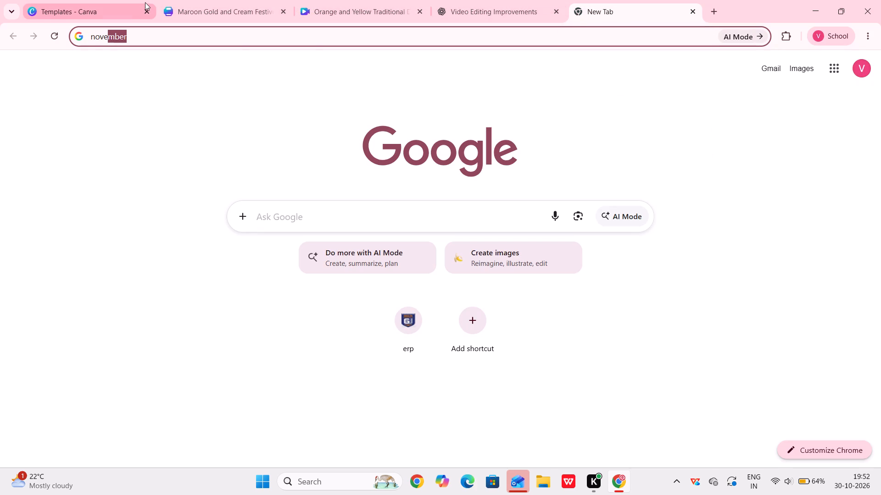
pyautogui.hscroll(1, 145, 7)
pyautogui.click(211, 5)
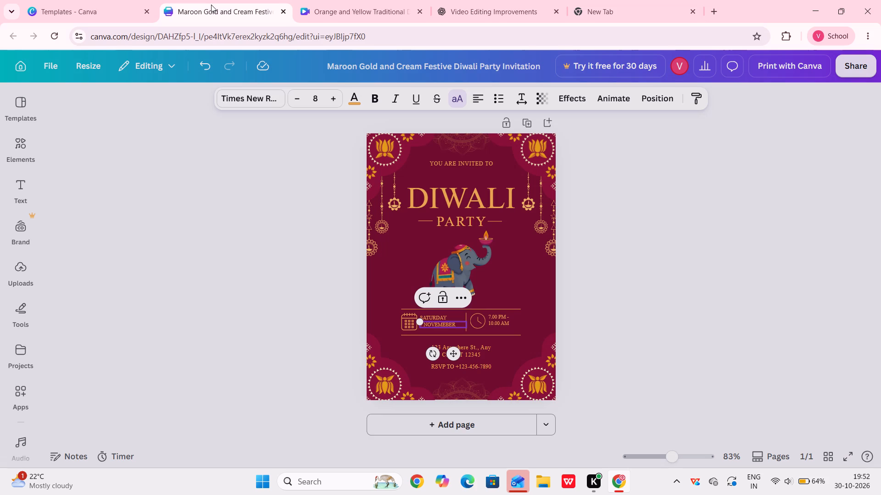
pyautogui.press('space')
pyautogui.write('202')
pyautogui.press('6')
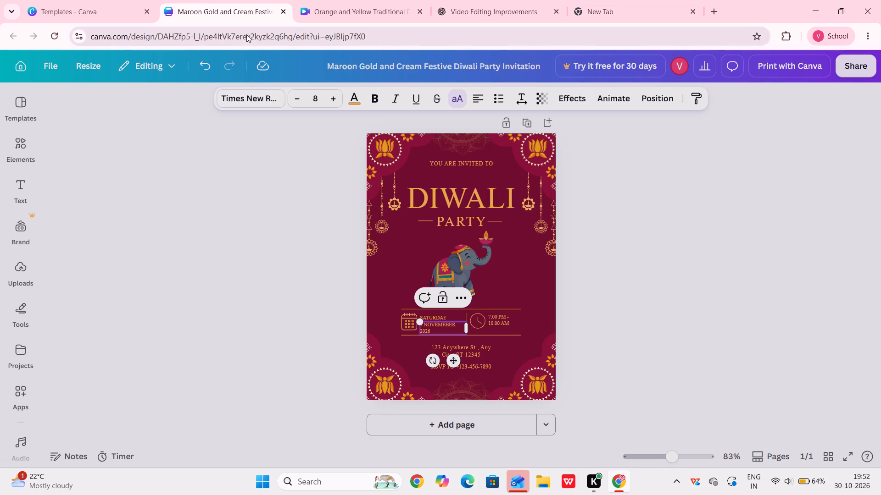
# Replace the placeholder street address below the date and time with the venue pushpraj heritage , shamli.
pyautogui.click(477, 348)
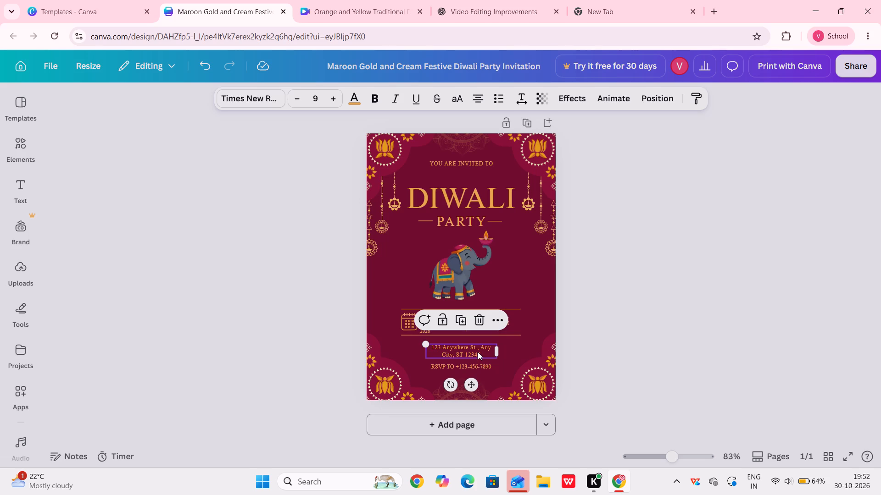
pyautogui.click(478, 352)
pyautogui.click(478, 352)
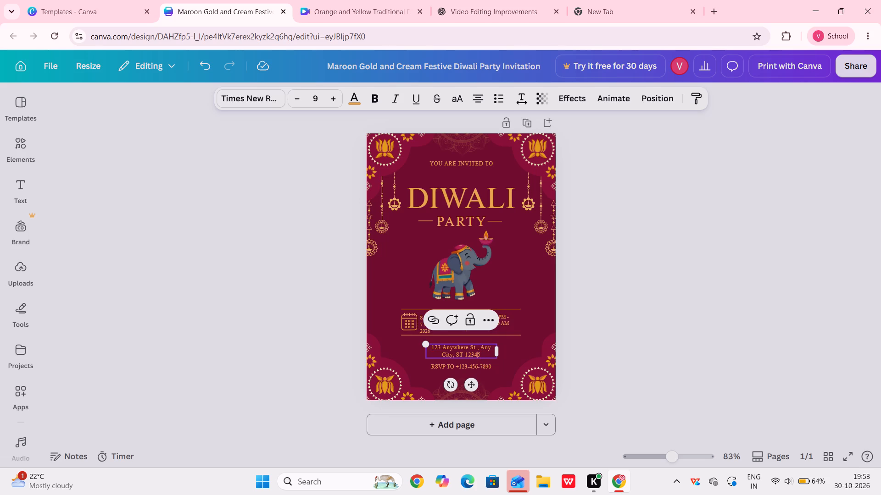
pyautogui.press('BackSpace')
pyautogui.press('BackSpace')
pyautogui.press('BackSpace')
pyautogui.press('BackSpace')
pyautogui.press('BackSpace')
pyautogui.press('BackSpace')
pyautogui.press('BackSpace')
pyautogui.press('BackSpace')
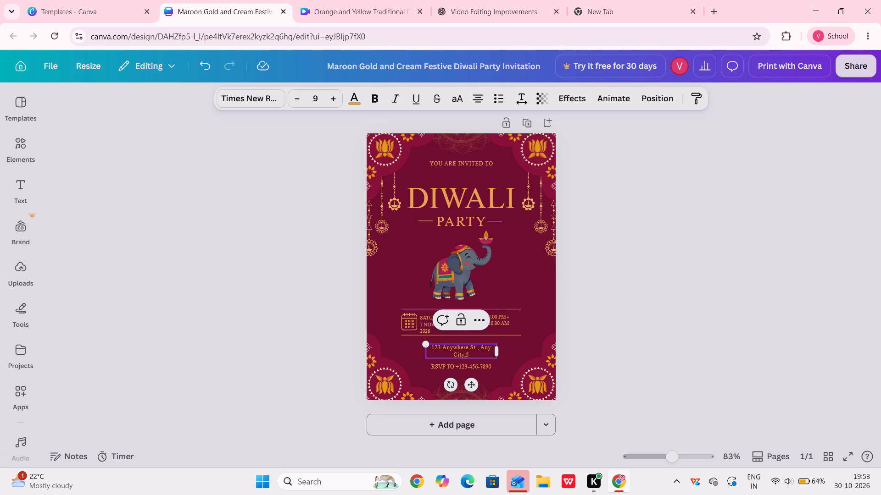
pyautogui.click(474, 355)
pyautogui.press('BackSpace')
pyautogui.press('BackSpace')
pyautogui.press('BackSpace')
pyautogui.press('BackSpace')
pyautogui.press('BackSpace')
pyautogui.press('BackSpace')
pyautogui.press('BackSpace')
pyautogui.press('BackSpace')
pyautogui.press('BackSpace')
pyautogui.press('BackSpace')
pyautogui.press('BackSpace')
pyautogui.press('BackSpace')
pyautogui.press('BackSpace')
pyautogui.press('BackSpace')
pyautogui.press('BackSpace')
pyautogui.press('BackSpace')
pyautogui.press('BackSpace')
pyautogui.press('BackSpace')
pyautogui.press('BackSpace')
pyautogui.press('BackSpace')
pyautogui.press('BackSpace')
pyautogui.press('BackSpace')
pyautogui.press('BackSpace')
pyautogui.press('BackSpace')
pyautogui.press('BackSpace')
pyautogui.press('BackSpace')
pyautogui.press('BackSpace')
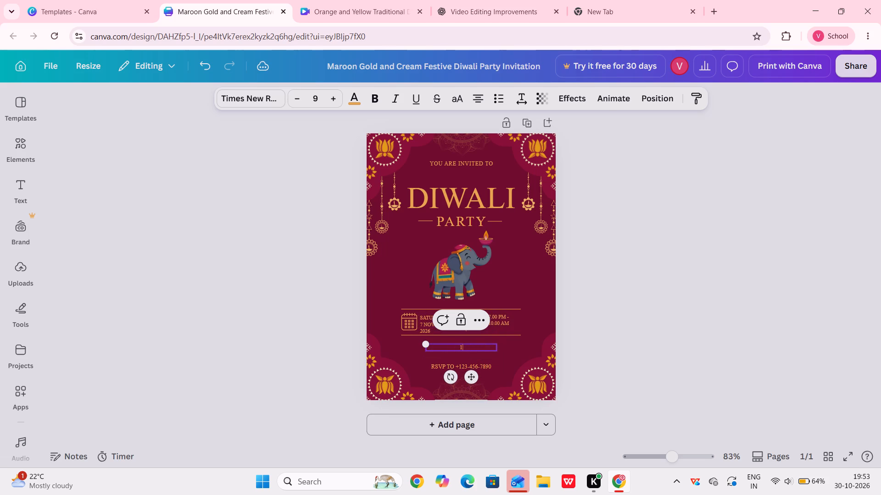
pyautogui.press('BackSpace')
pyautogui.press('p')
pyautogui.write('usp')
pyautogui.press('BackSpace')
pyautogui.write('hp')
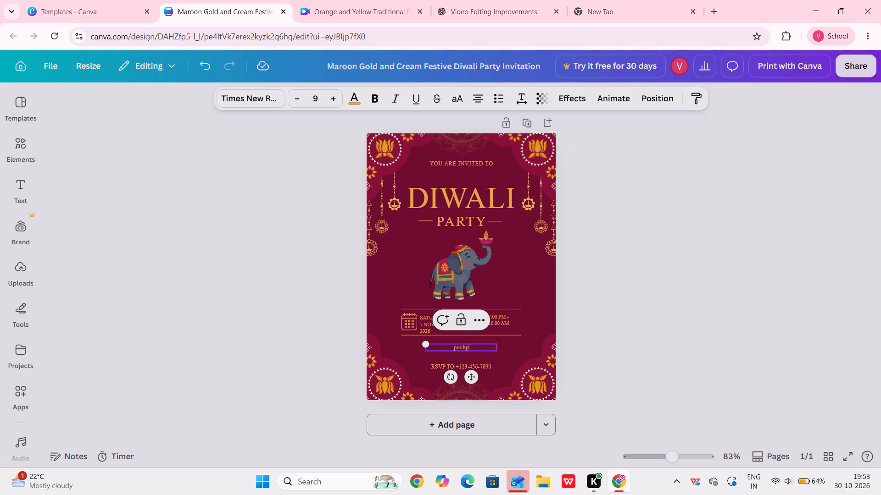
pyautogui.press('space')
pyautogui.press('BackSpace')
pyautogui.press('r')
pyautogui.write('aj')
pyautogui.press('space')
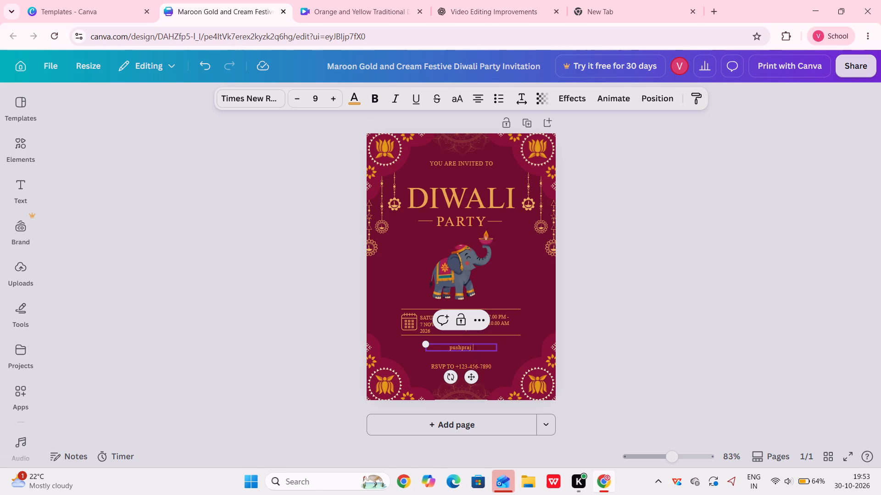
pyautogui.write('her')
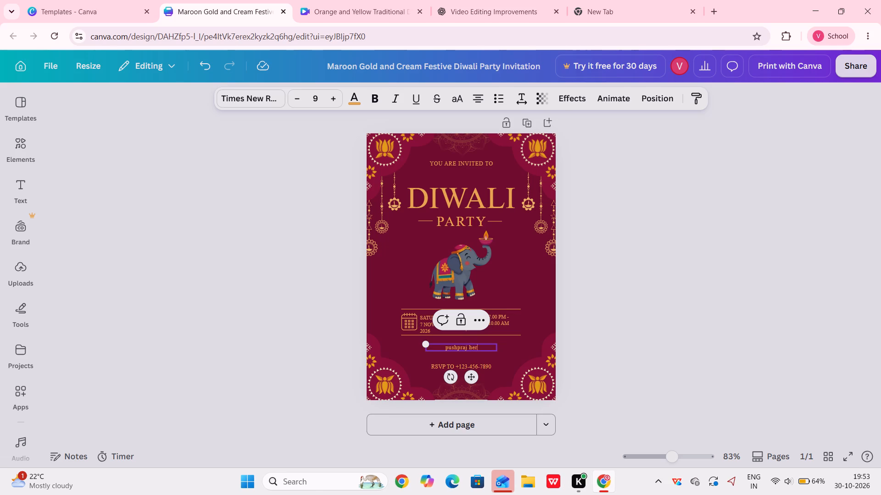
# Complete the venue line below the date and time as pushpraj heritage , shamli.
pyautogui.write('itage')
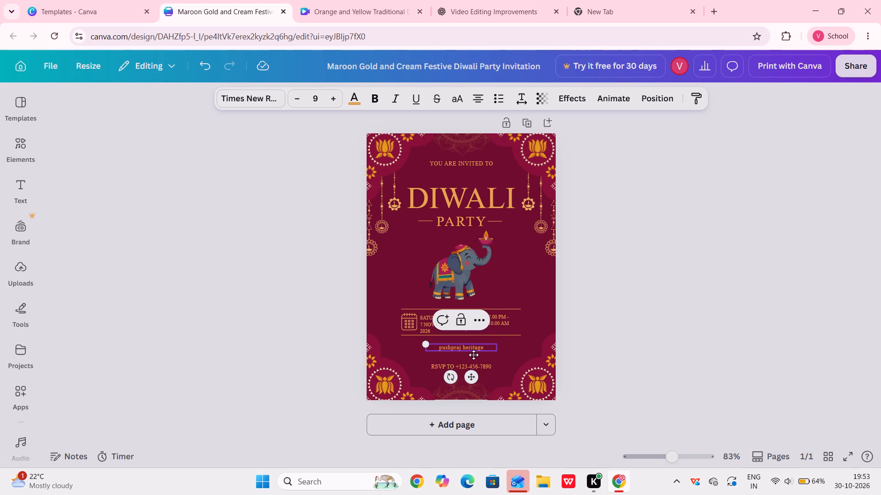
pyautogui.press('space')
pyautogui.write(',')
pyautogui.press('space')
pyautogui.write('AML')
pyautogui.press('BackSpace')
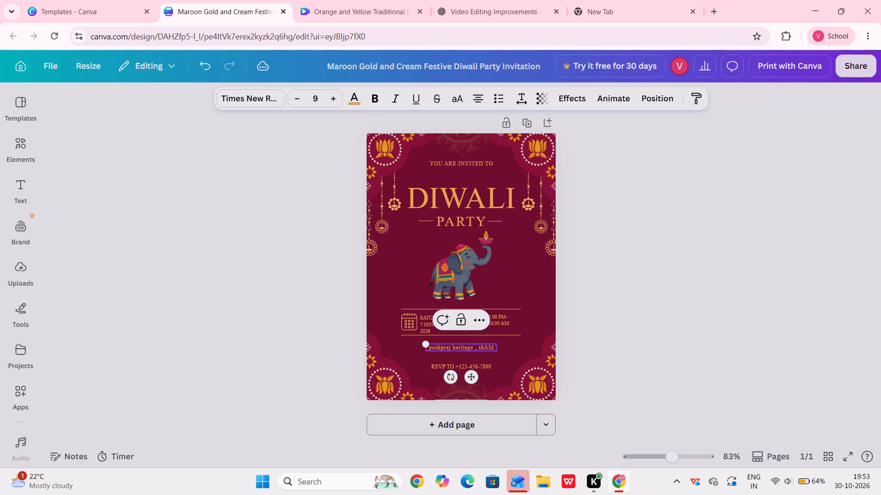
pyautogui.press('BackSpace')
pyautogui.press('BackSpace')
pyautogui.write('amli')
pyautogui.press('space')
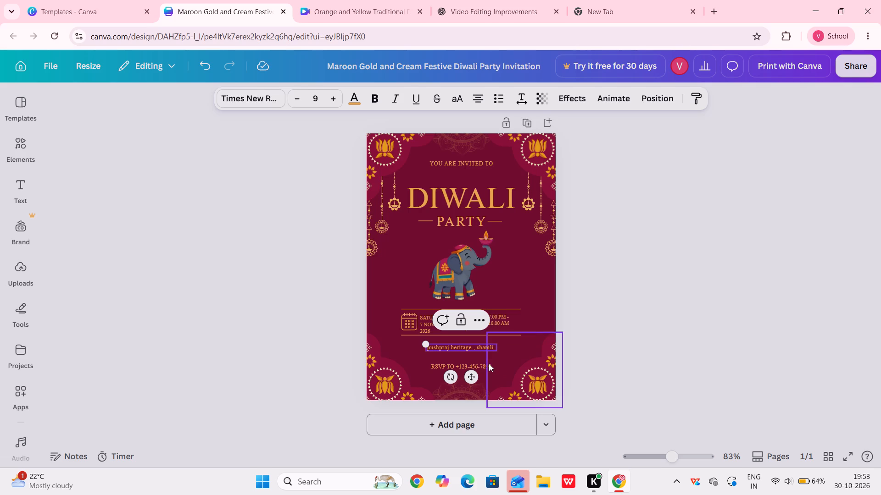
# Delete the placeholder phone number after RSVP TO in the line below the venue, keeping the RSVP TO wording.
pyautogui.click(481, 361)
pyautogui.click(480, 364)
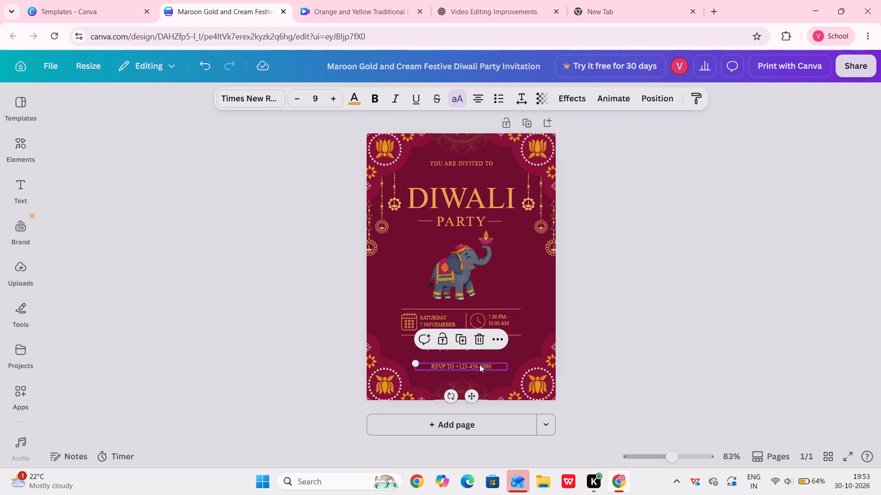
pyautogui.click(495, 363)
pyautogui.click(486, 365)
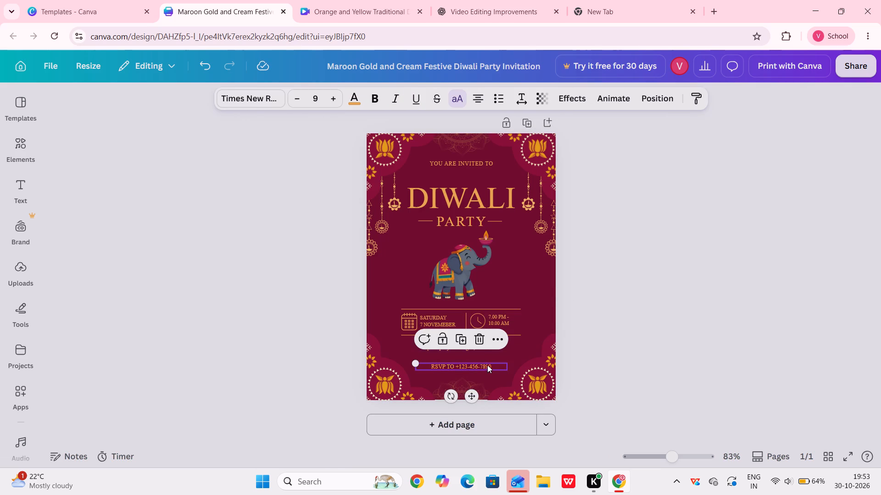
pyautogui.click(490, 368)
pyautogui.doubleClick(480, 365)
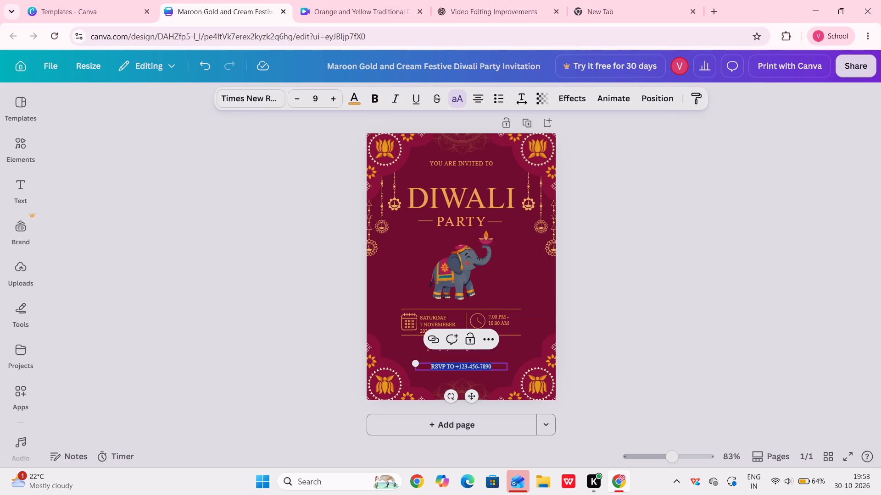
pyautogui.click(493, 367)
pyautogui.press('BackSpace')
pyautogui.press('BackSpace')
pyautogui.press('BackSpace')
pyautogui.press('BackSpace')
pyautogui.press('BackSpace')
pyautogui.press('BackSpace')
pyautogui.press('BackSpace')
pyautogui.press('BackSpace')
pyautogui.press('BackSpace')
pyautogui.press('BackSpace')
pyautogui.press('BackSpace')
pyautogui.press('BackSpace')
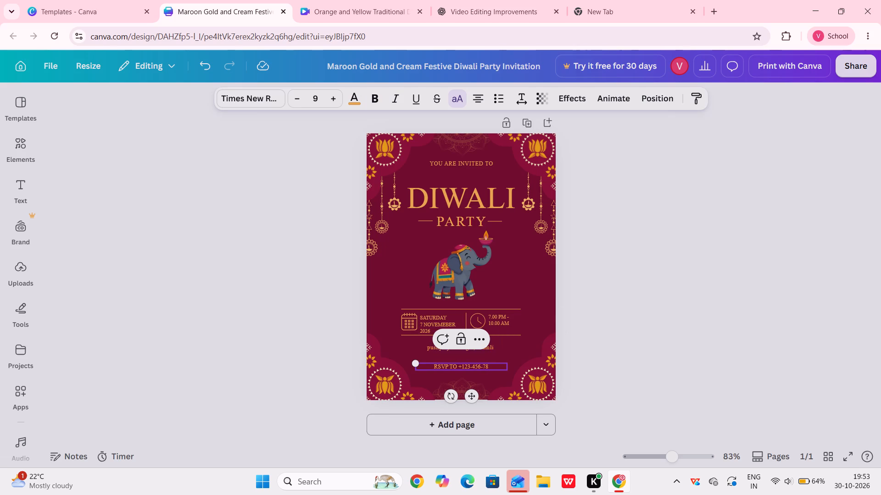
pyautogui.press('BackSpace')
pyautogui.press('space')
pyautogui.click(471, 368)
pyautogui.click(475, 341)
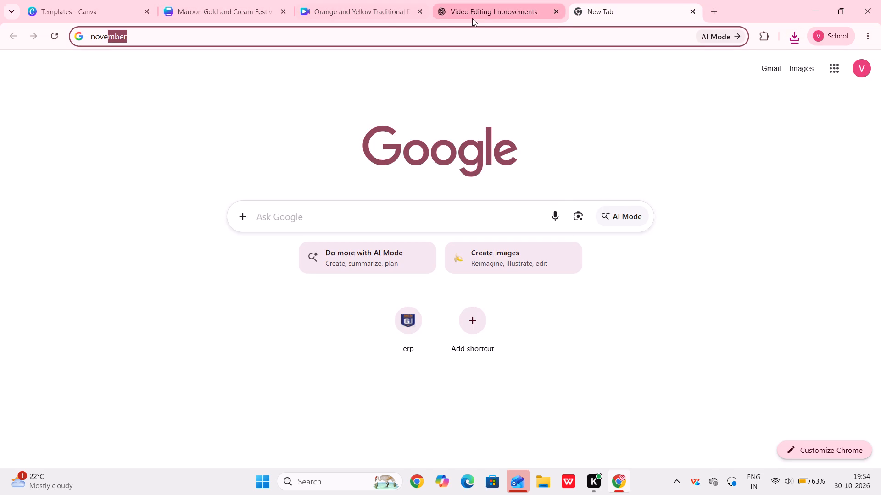
pyautogui.click(229, 7)
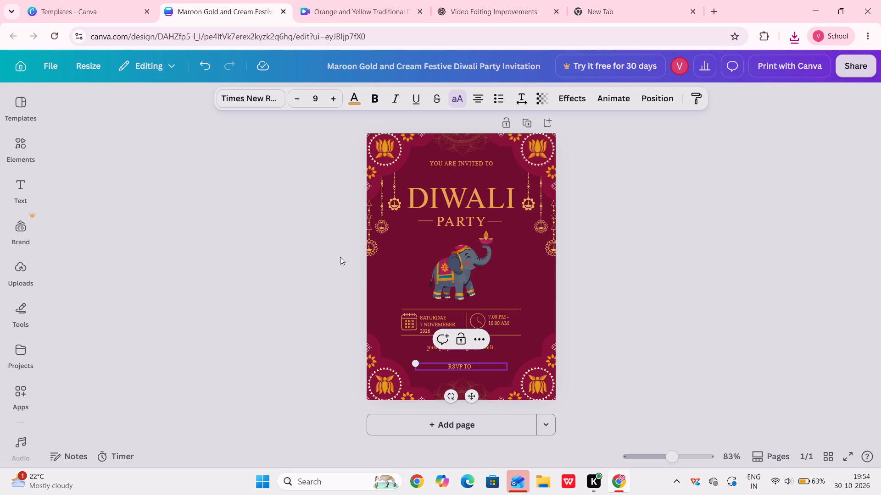
# Change the invitation's RSVP TO line to RSVP : followed by the host's name.
pyautogui.press('BackSpace')
pyautogui.press('BackSpace')
pyautogui.press('BackSpace')
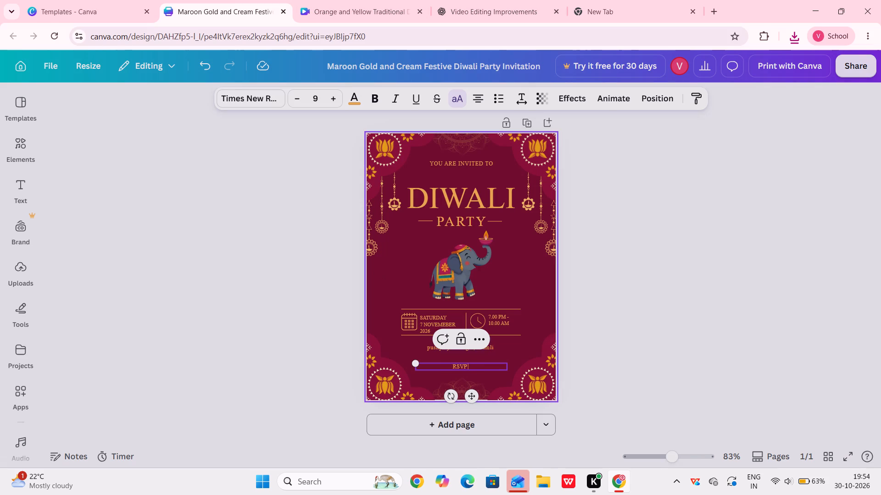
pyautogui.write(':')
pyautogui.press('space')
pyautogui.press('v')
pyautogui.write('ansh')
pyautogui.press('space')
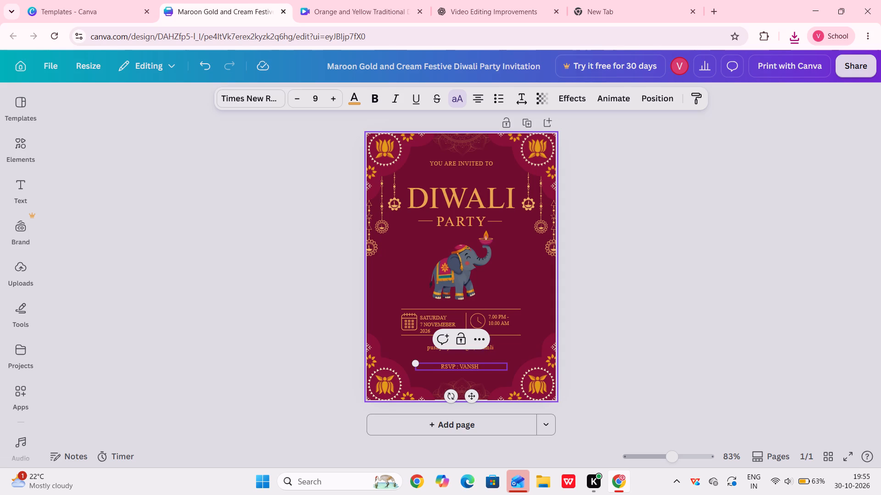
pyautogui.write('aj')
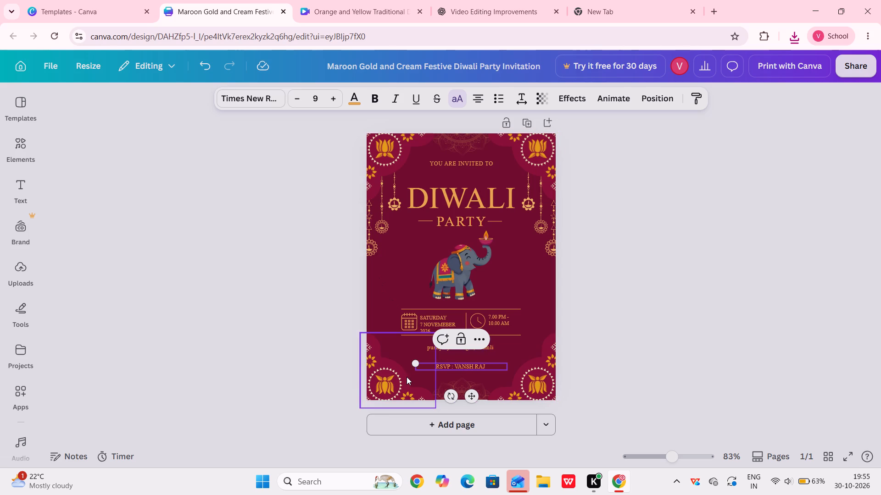
pyautogui.click(274, 376)
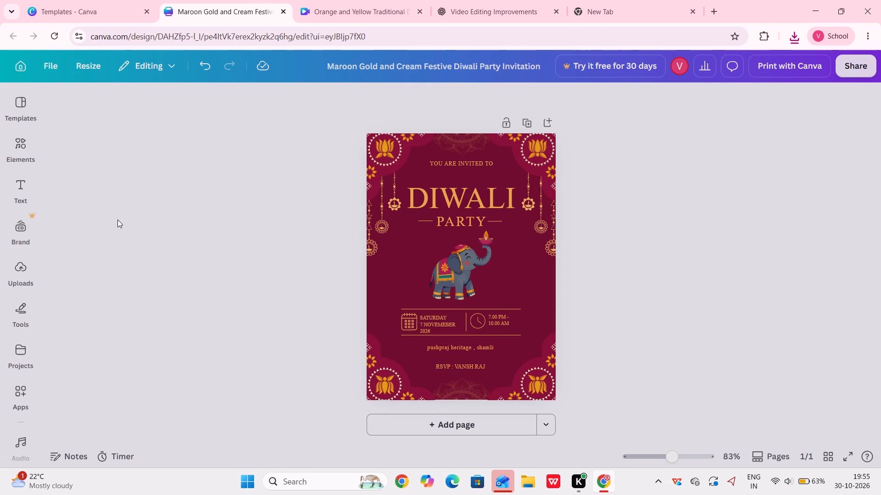
# Add a text box to the invitation and replace its placeholder with the start of a contact line, CONTA.
pyautogui.click(18, 197)
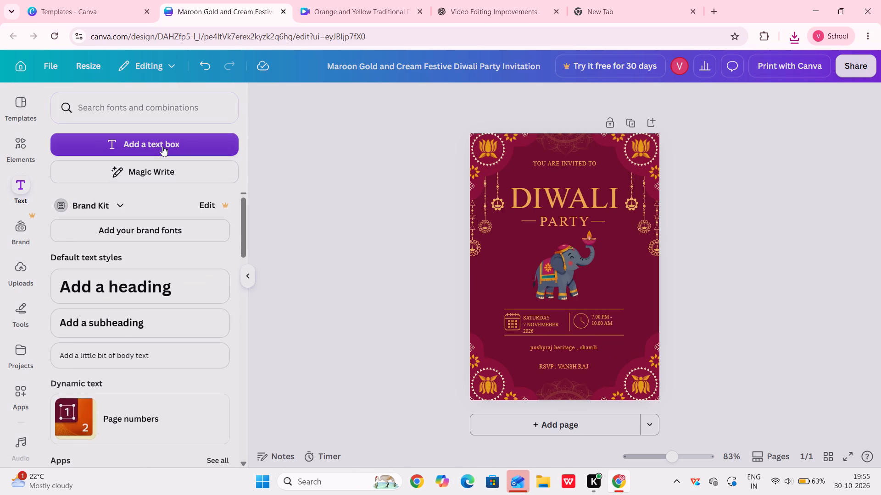
pyautogui.click(162, 146)
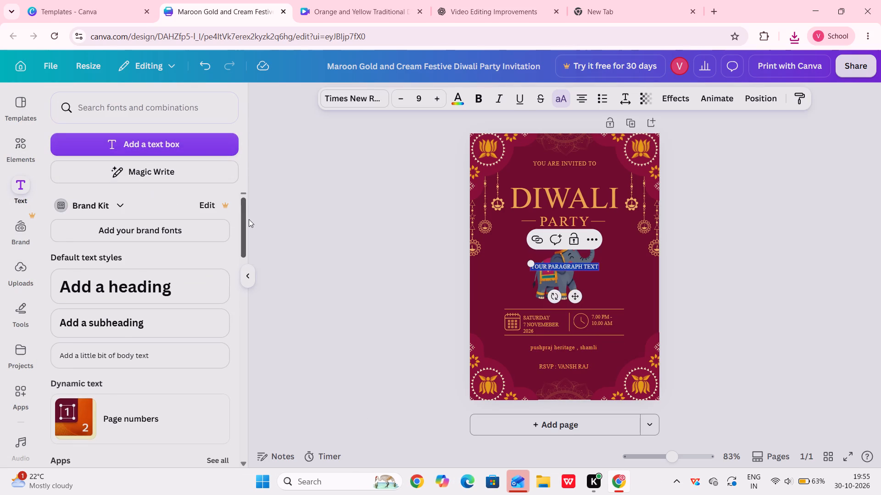
pyautogui.press('BackSpace')
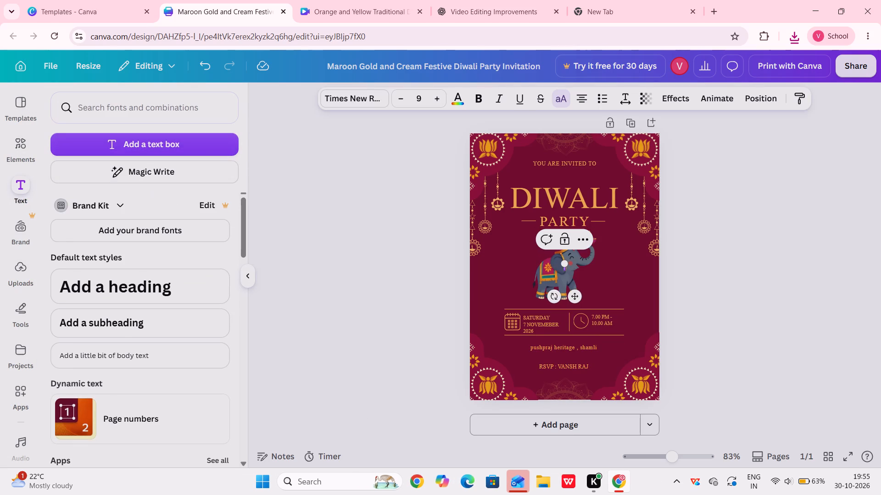
pyautogui.write('co')
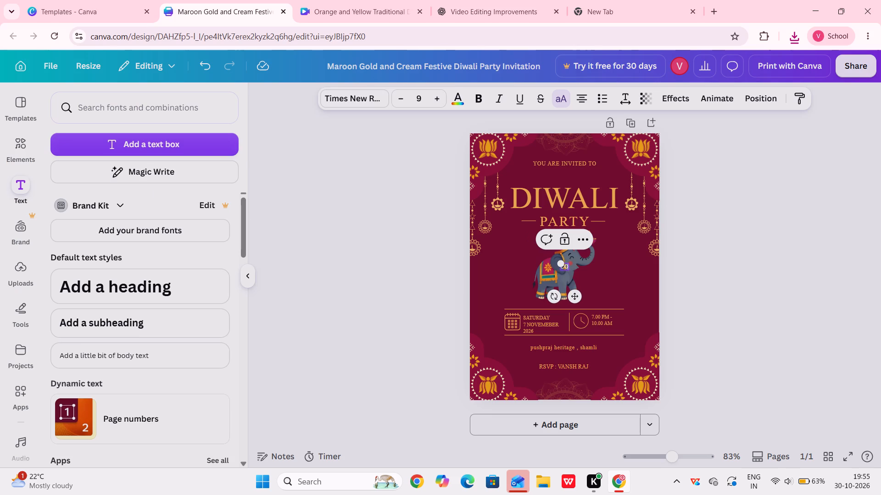
pyautogui.write('nt')
pyautogui.write('a')
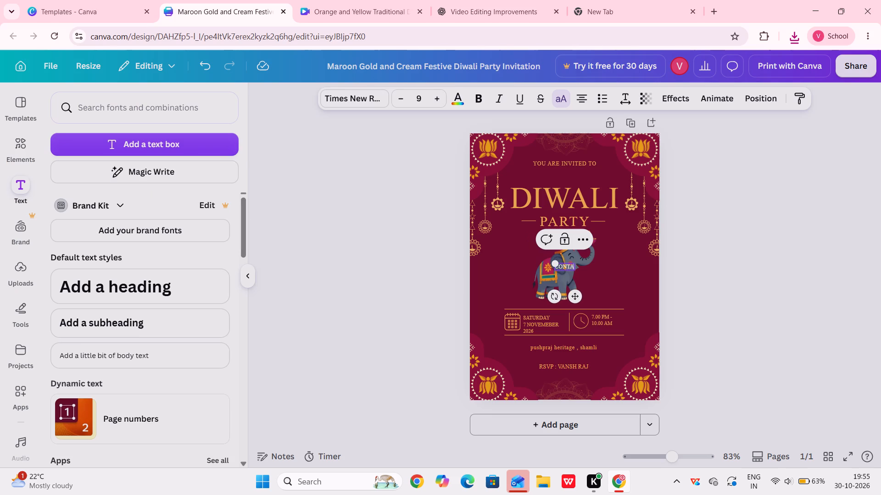
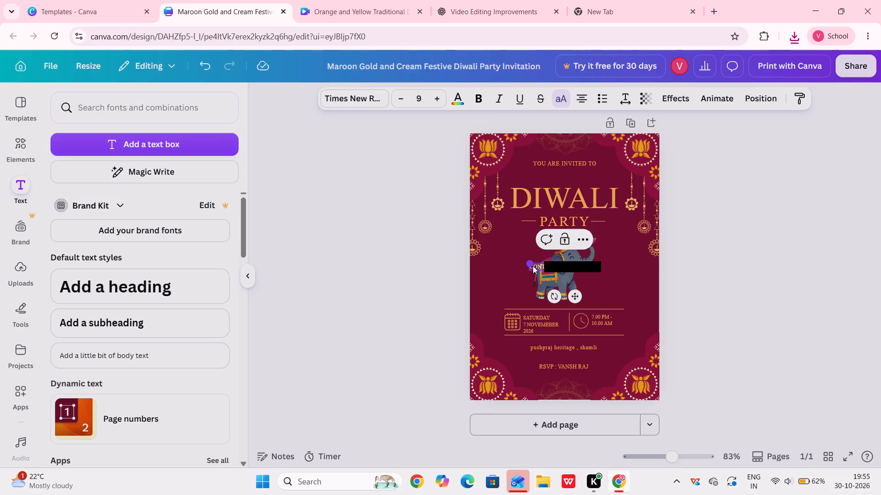
# Select the contact line, search the text colours for golden and clear the search.
pyautogui.tripleClick(545, 267)
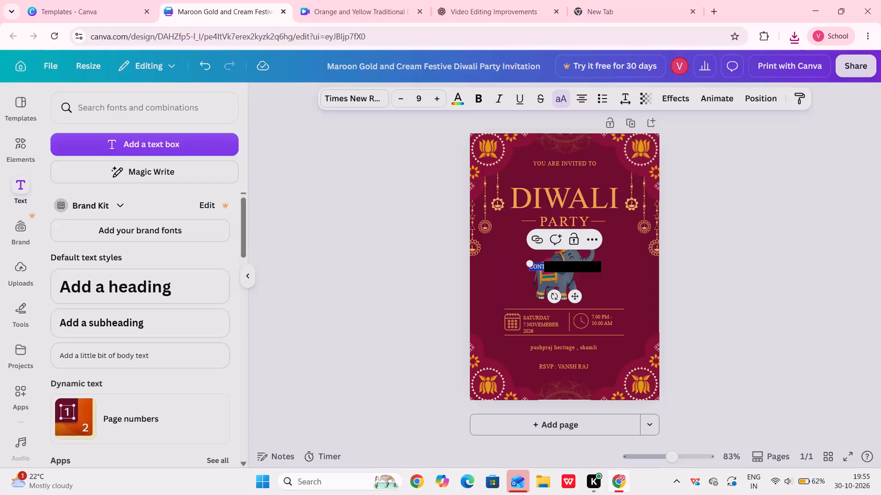
pyautogui.click(455, 99)
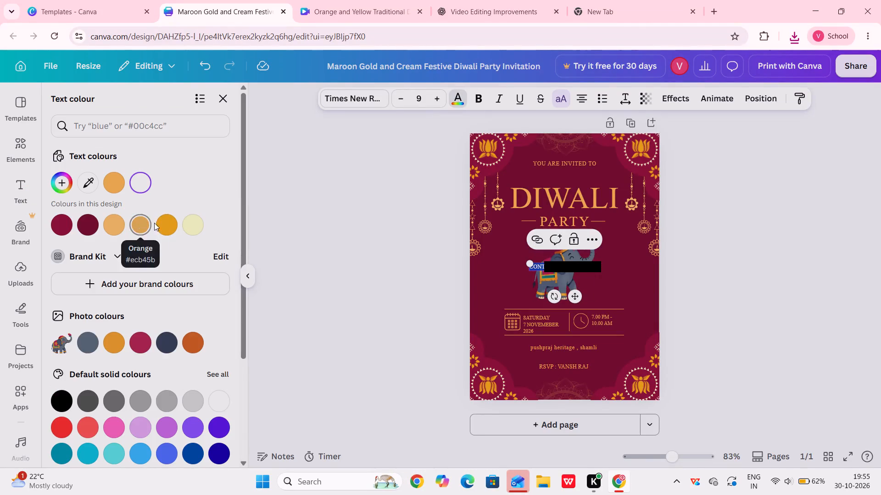
pyautogui.click(112, 129)
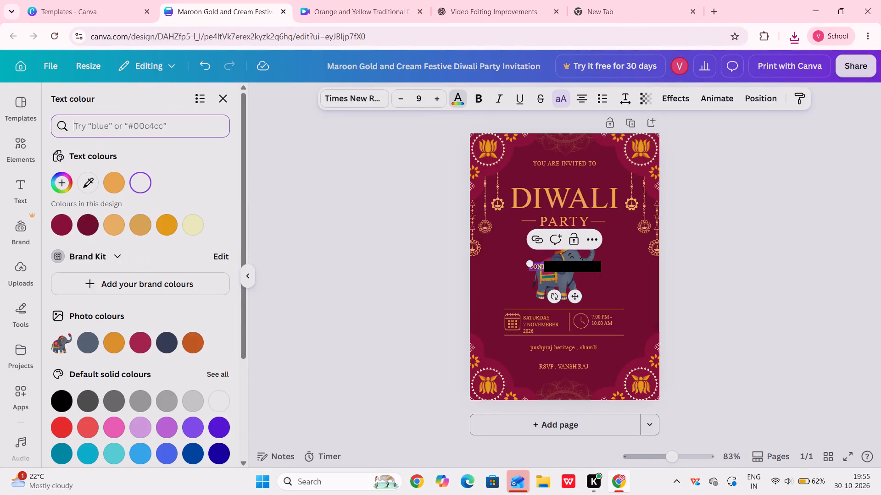
pyautogui.write('goo')
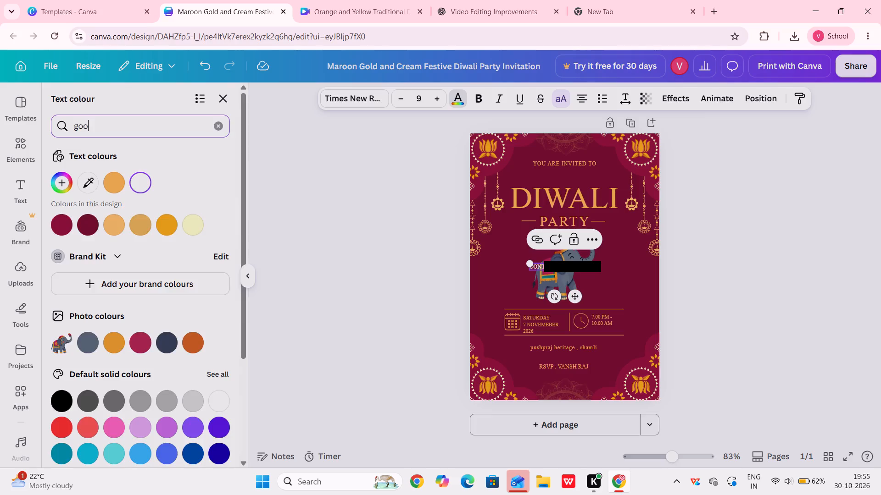
pyautogui.press('BackSpace')
pyautogui.press('l')
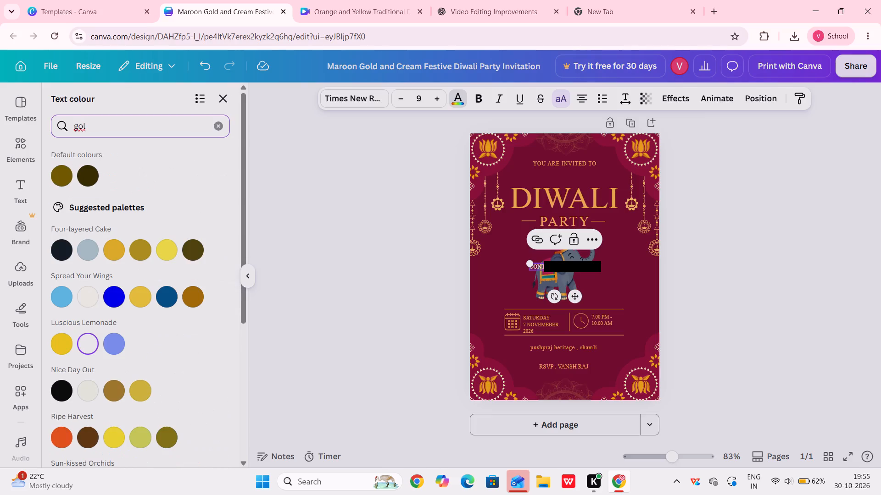
pyautogui.write('de')
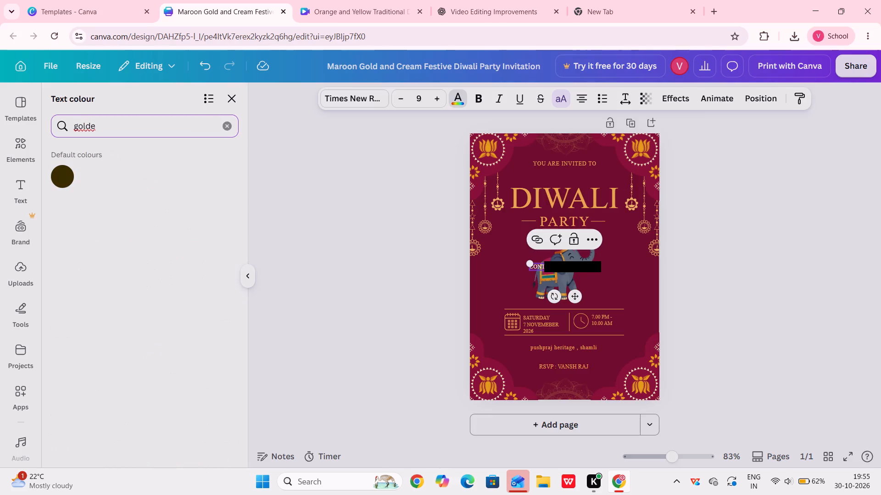
pyautogui.press('n')
pyautogui.press('BackSpace')
pyautogui.press('BackSpace')
pyautogui.press('BackSpace')
pyautogui.press('BackSpace')
pyautogui.press('BackSpace')
pyautogui.press('BackSpace')
pyautogui.press('BackSpace')
pyautogui.press('BackSpace')
pyautogui.press('BackSpace')
pyautogui.press('BackSpace')
pyautogui.press('BackSpace')
pyautogui.press('BackSpace')
pyautogui.press('BackSpace')
pyautogui.press('BackSpace')
pyautogui.press('BackSpace')
pyautogui.press('BackSpace')
pyautogui.press('BackSpace')
pyautogui.press('BackSpace')
pyautogui.press('BackSpace')
pyautogui.press('BackSpace')
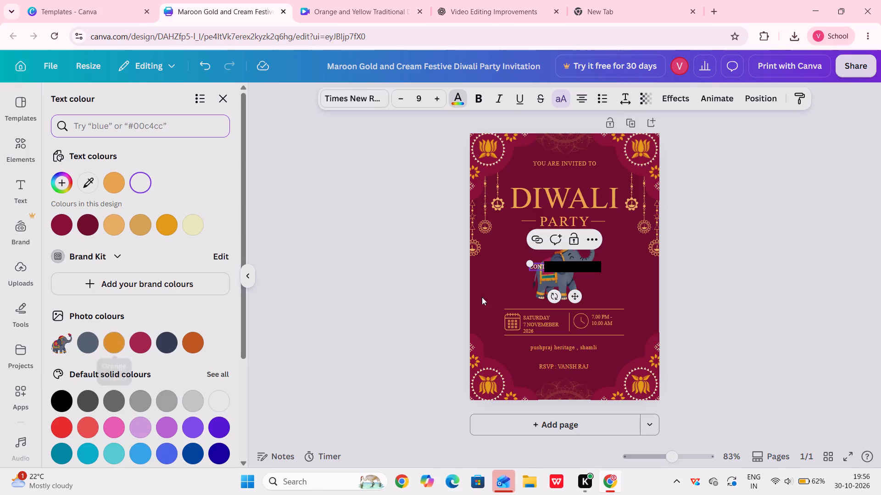
# Colour the contact line's text with the orange shade from the elephant's photo colours.
pyautogui.doubleClick(552, 265)
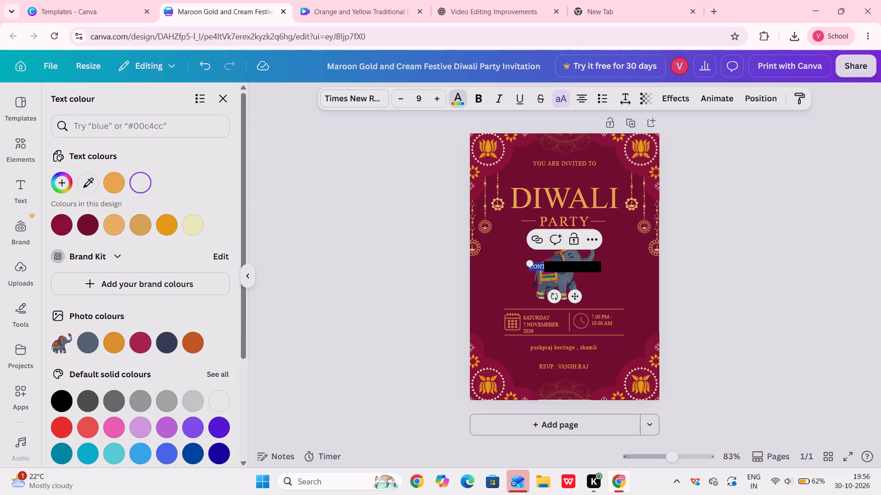
pyautogui.tripleClick(552, 266)
pyautogui.click(112, 339)
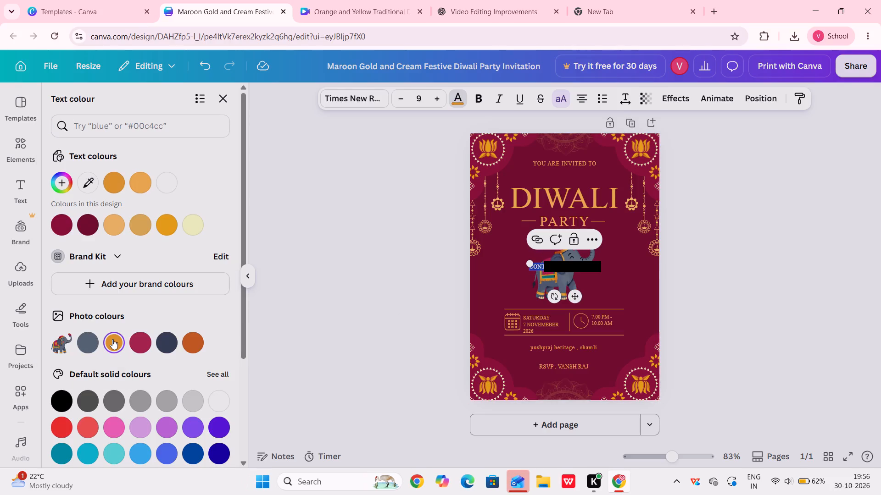
pyautogui.click(112, 339)
# Move the contact line from over the elephant to directly below the RSVP line and deselect it.
pyautogui.click(584, 266)
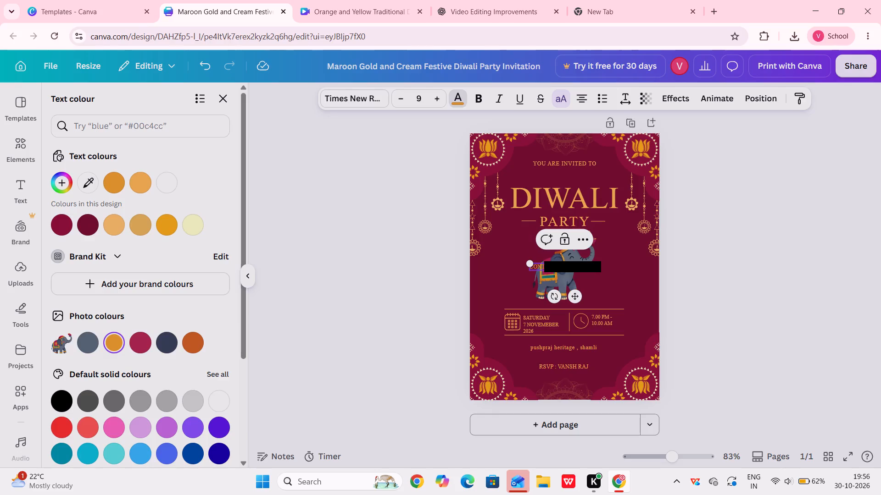
pyautogui.moveTo(575, 302); pyautogui.dragTo(580, 412)
pyautogui.click(758, 361)
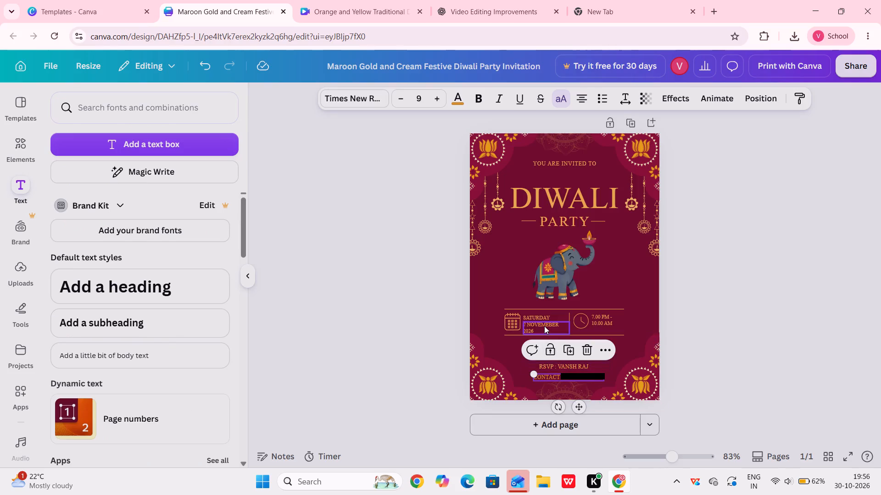
pyautogui.click(754, 328)
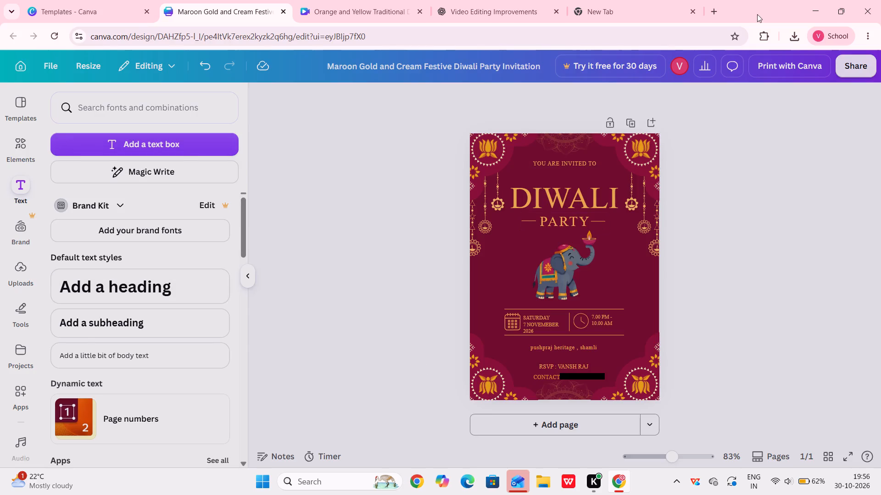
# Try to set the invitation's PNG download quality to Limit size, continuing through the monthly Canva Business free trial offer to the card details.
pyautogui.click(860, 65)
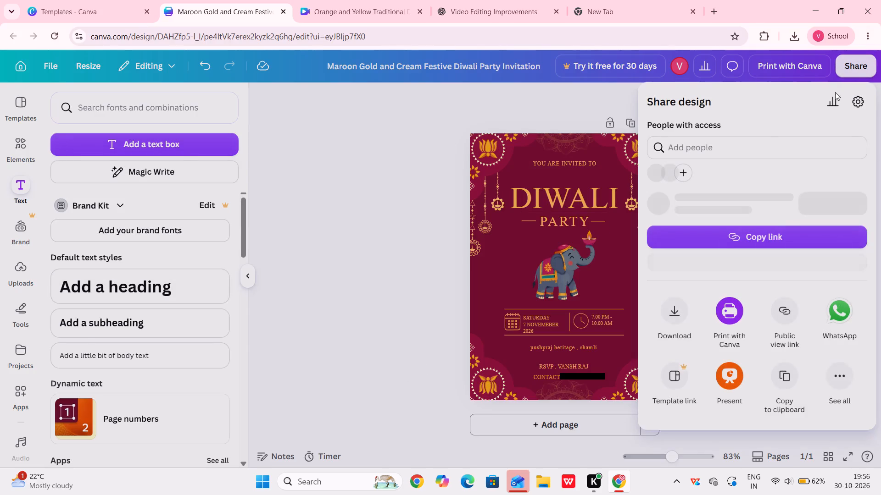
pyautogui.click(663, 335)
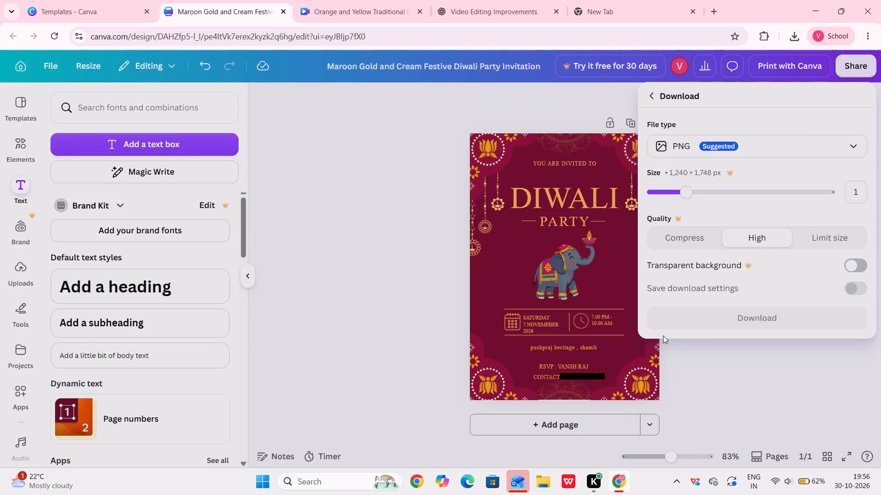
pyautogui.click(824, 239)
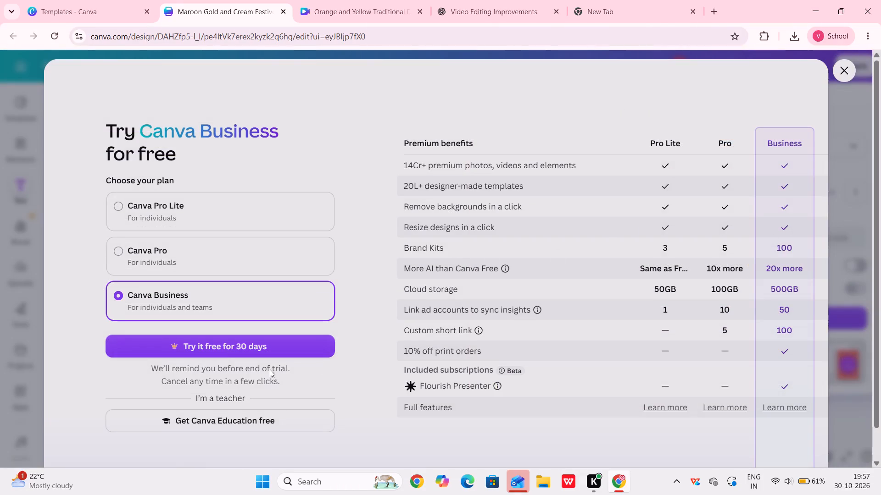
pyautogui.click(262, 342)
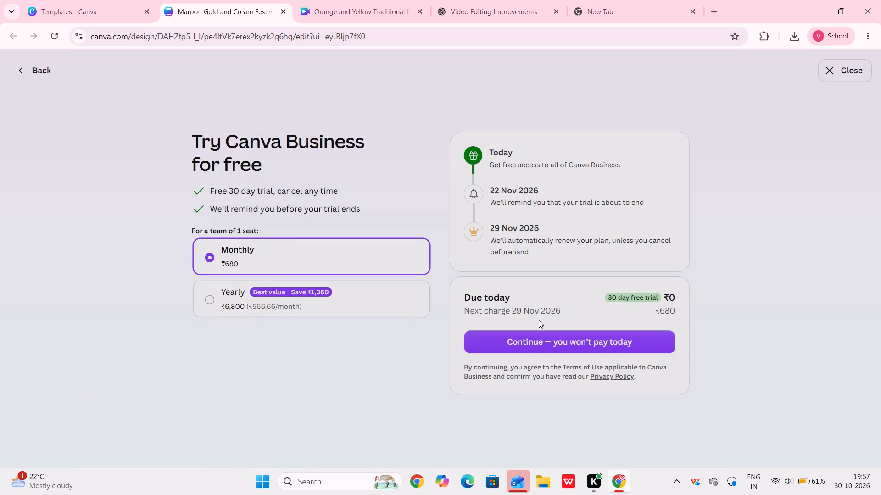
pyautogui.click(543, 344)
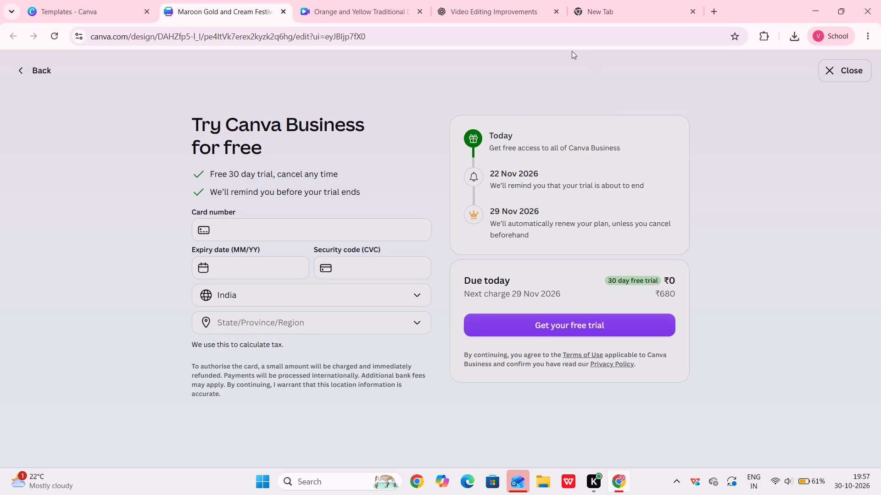
# Close the Orange and Yellow Traditional Diwali video design and return to the invitation.
pyautogui.click(421, 13)
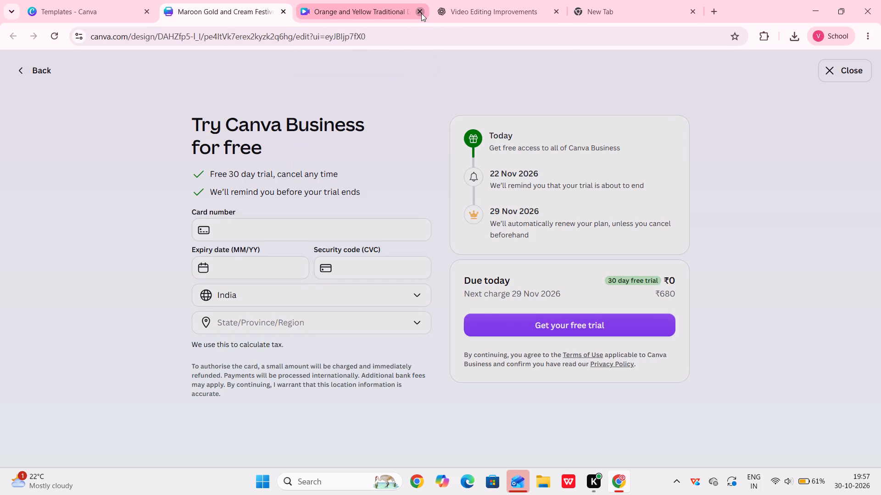
pyautogui.click(250, 6)
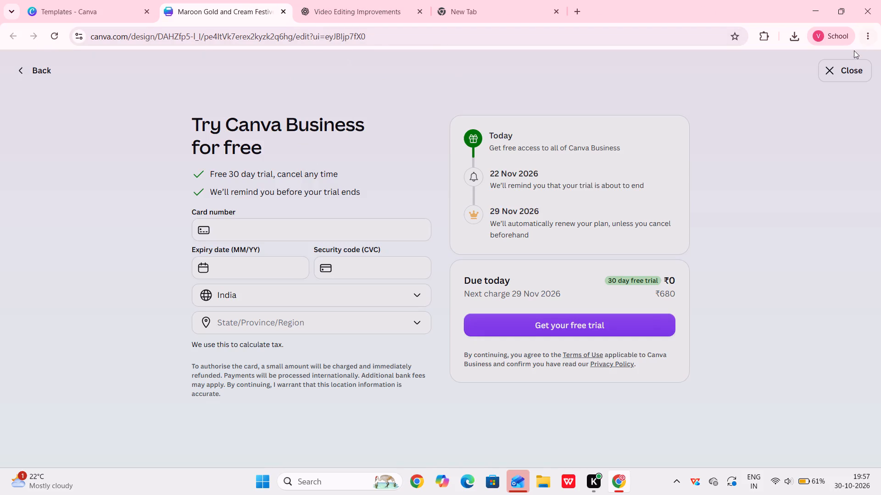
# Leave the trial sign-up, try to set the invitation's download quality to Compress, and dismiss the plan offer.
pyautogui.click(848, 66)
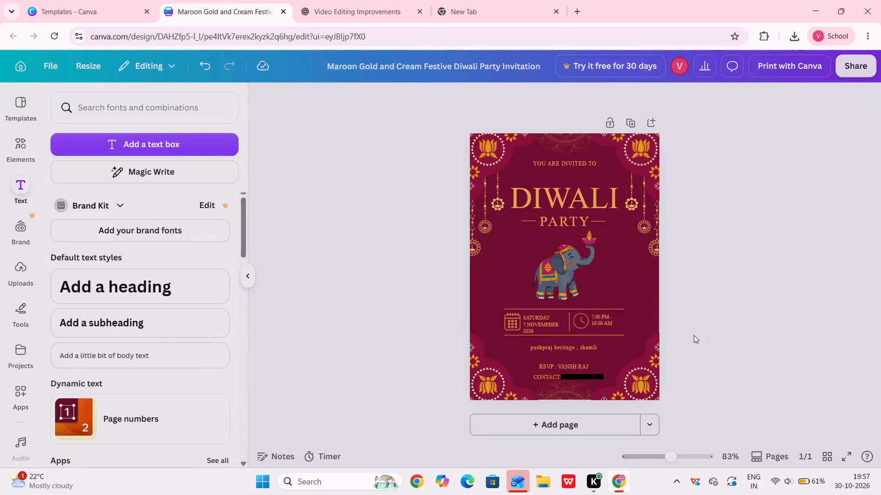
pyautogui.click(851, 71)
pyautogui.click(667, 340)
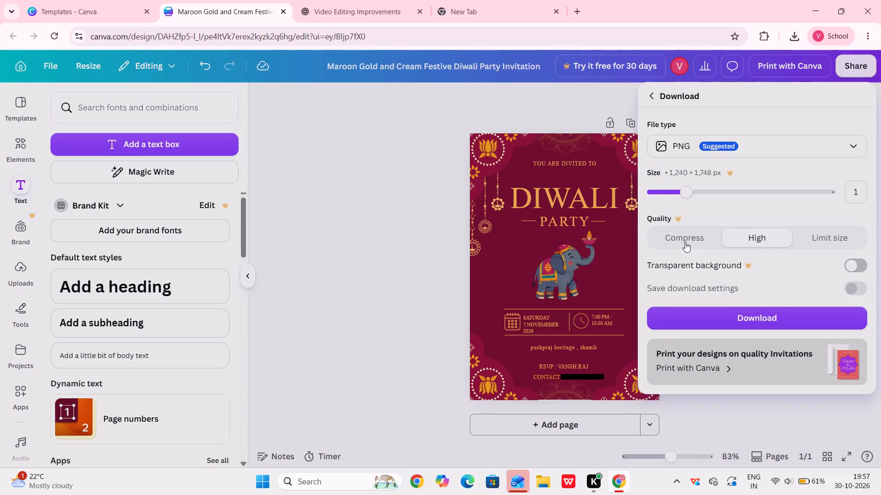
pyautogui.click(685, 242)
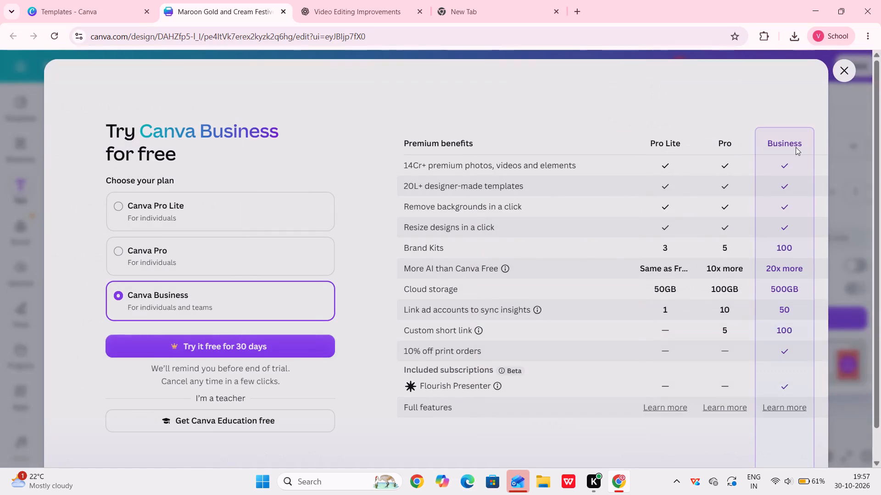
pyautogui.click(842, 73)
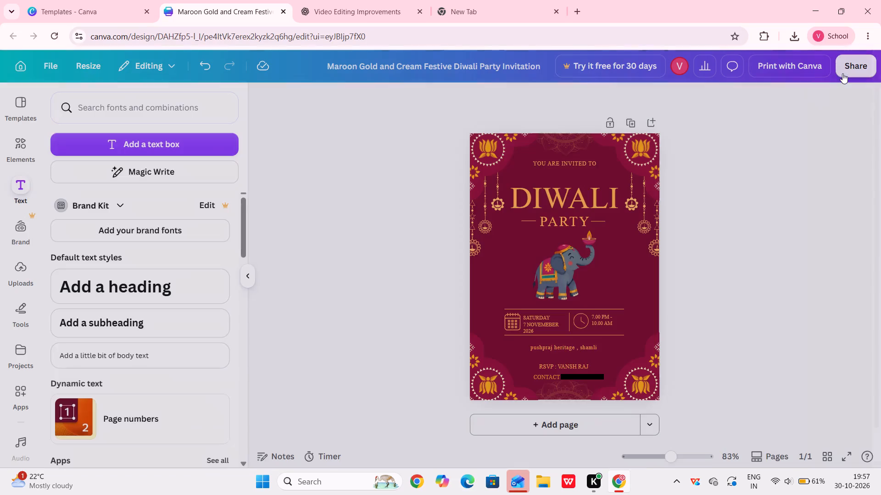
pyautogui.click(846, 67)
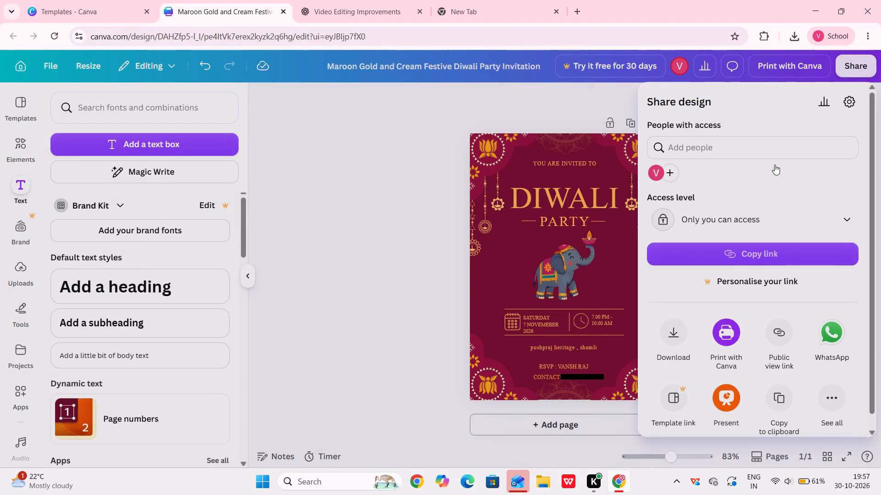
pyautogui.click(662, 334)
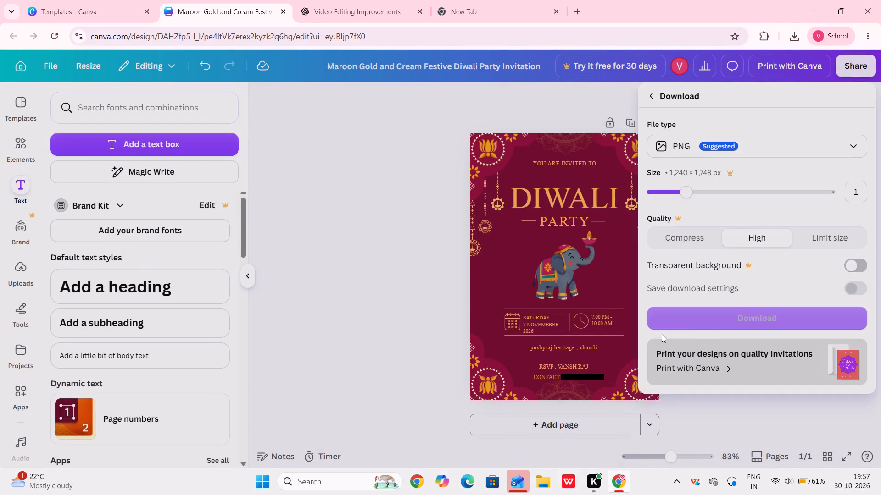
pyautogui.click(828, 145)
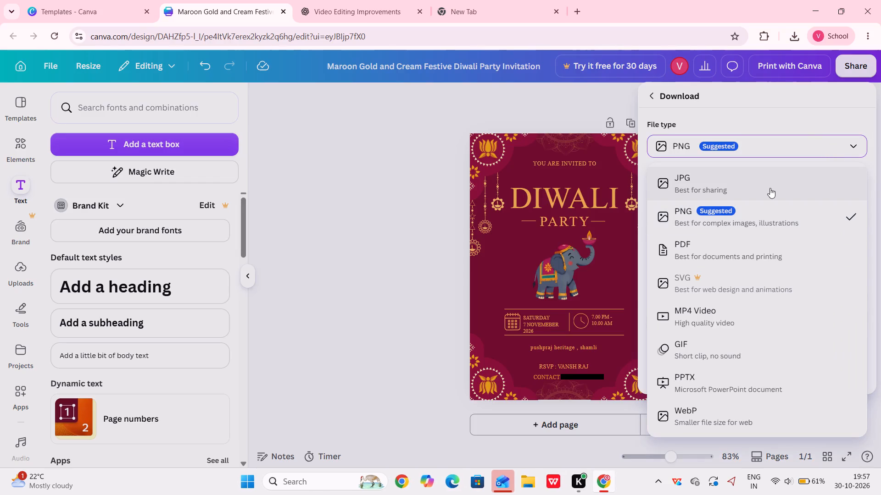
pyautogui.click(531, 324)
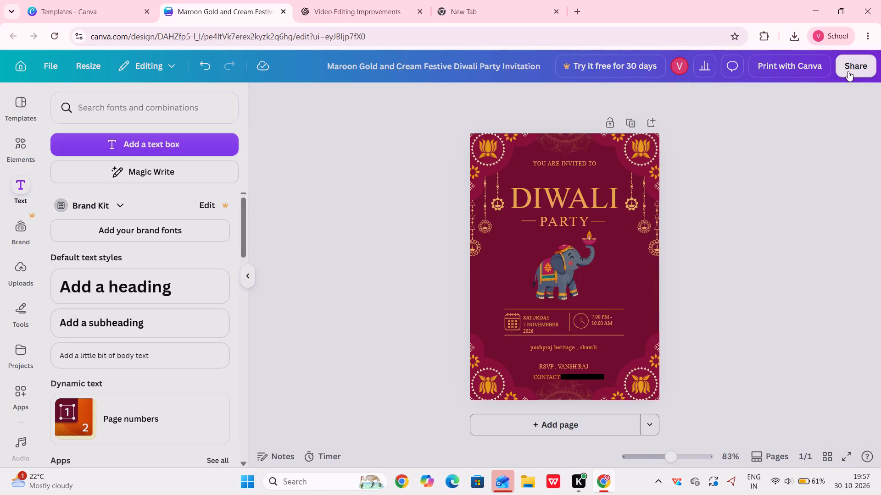
# Download the finished Diwali party invitation as a PNG.
pyautogui.click(848, 71)
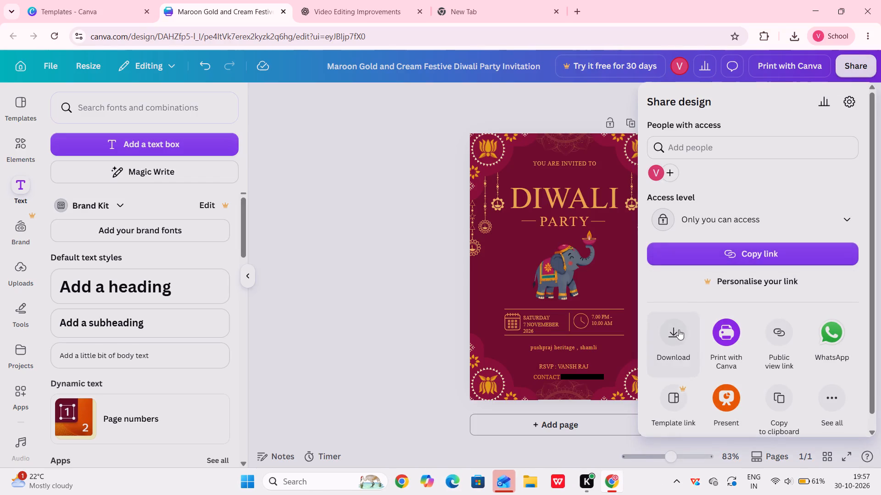
pyautogui.click(679, 330)
pyautogui.click(712, 314)
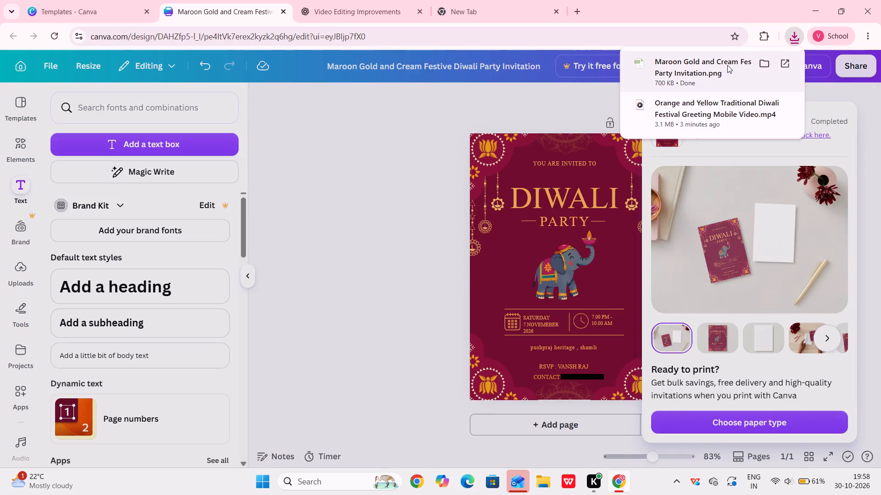
# Open the downloaded invitation PNG to check the exported design, then close the image viewer.
pyautogui.click(727, 65)
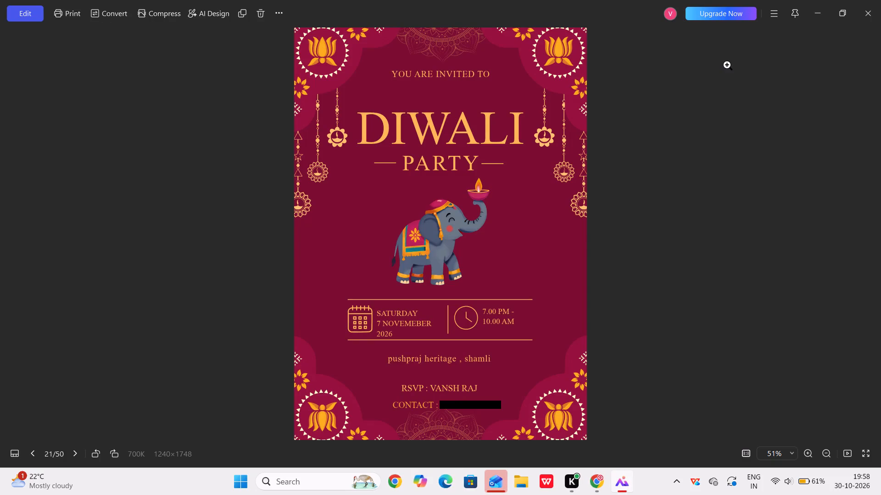
pyautogui.click(868, 11)
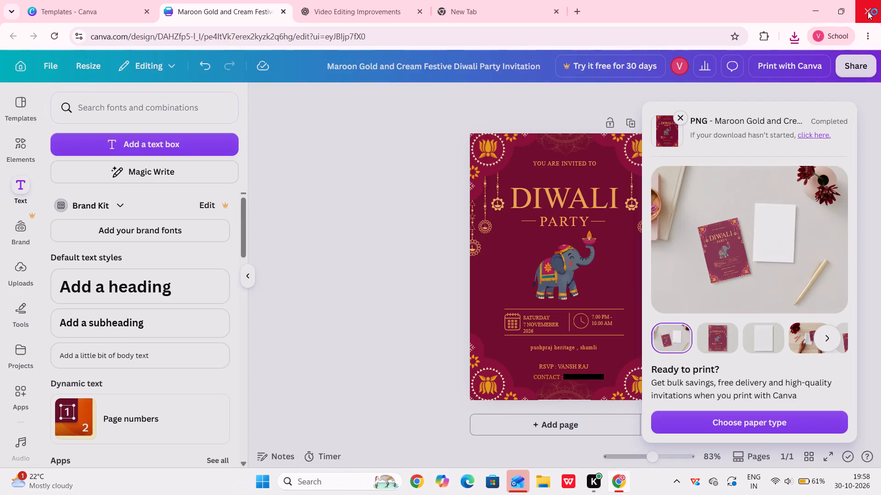
# Dismiss the completed-download notice and close the browser window.
pyautogui.click(681, 115)
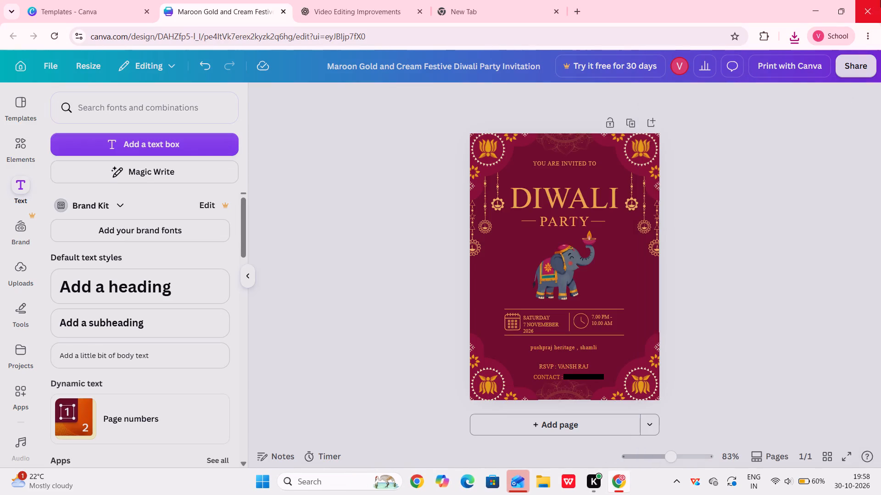
pyautogui.click(880, 0)
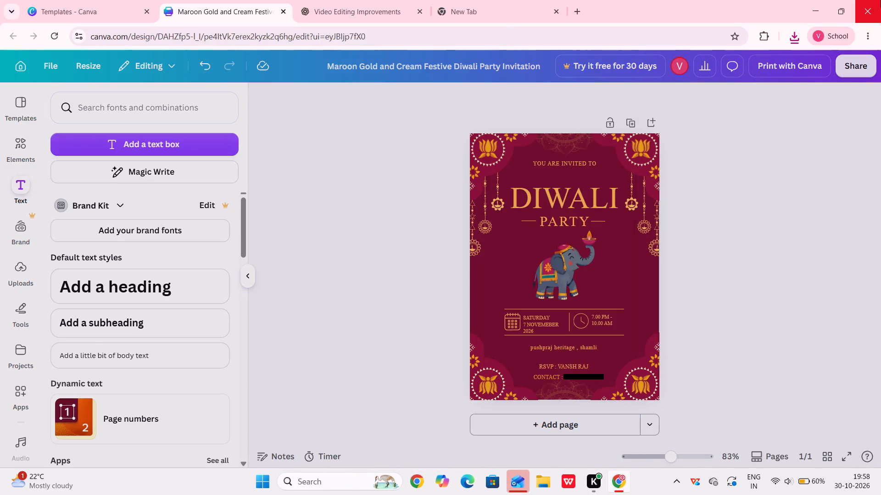
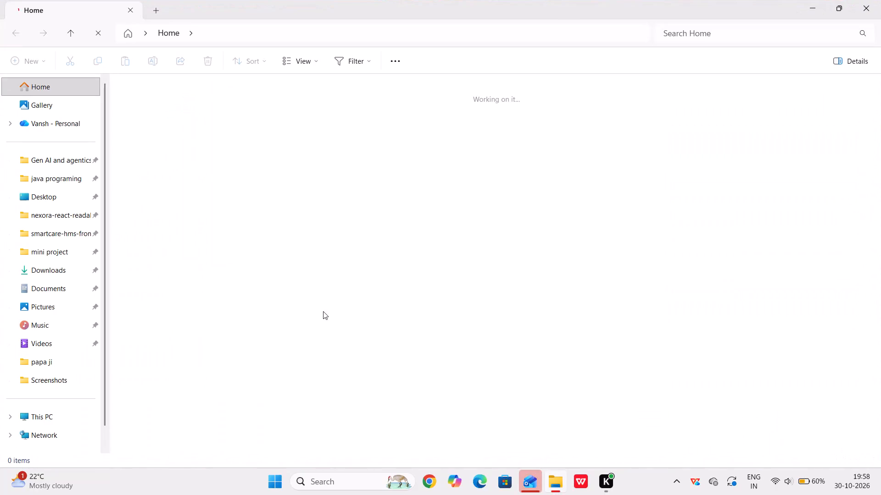
# Locate the exported Diwali party invitation PNG and the Orange and Yellow Traditional Diwali MP4 in the Downloads folder in File Explorer.
pyautogui.scroll(-5, 206, 171)
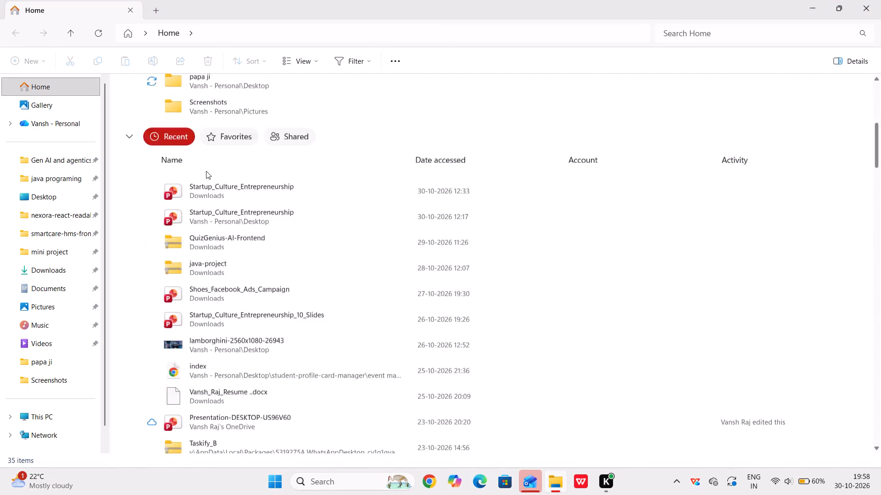
pyautogui.click(40, 260)
pyautogui.click(40, 268)
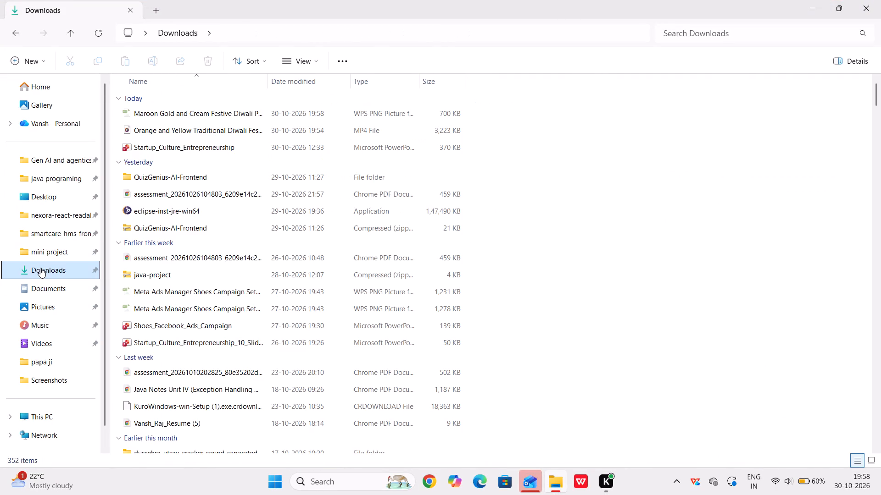
pyautogui.click(156, 118)
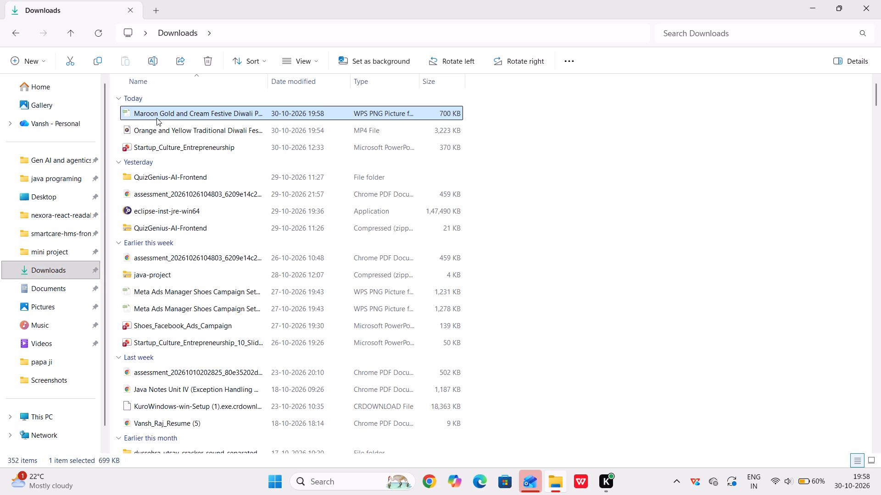
pyautogui.click(165, 132)
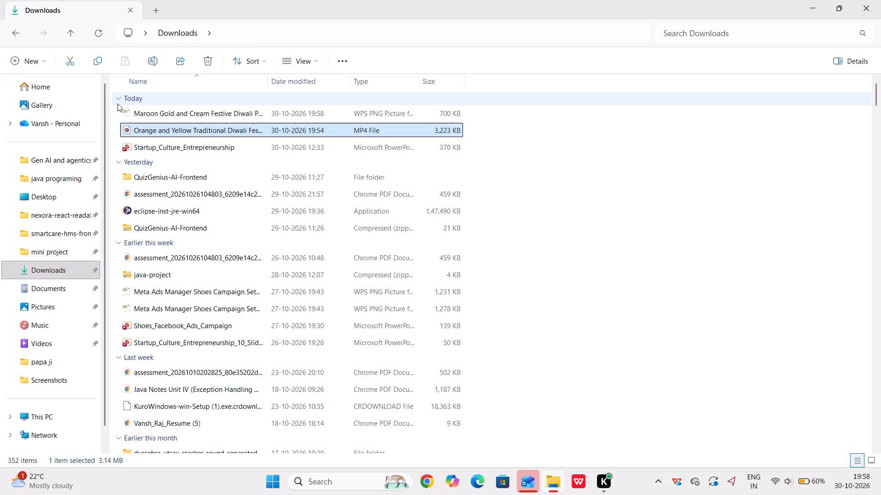
pyautogui.moveTo(113, 111); pyautogui.dragTo(219, 120)
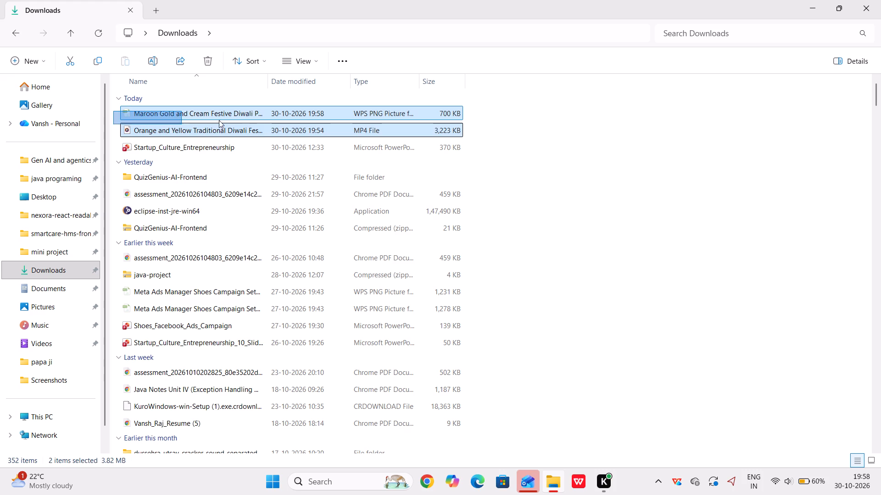
pyautogui.moveTo(219, 120); pyautogui.dragTo(229, 121)
pyautogui.click(555, 124)
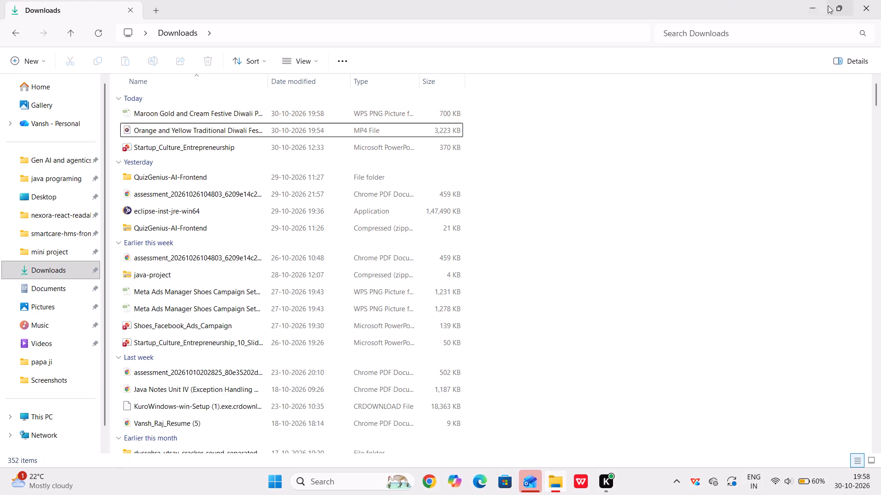